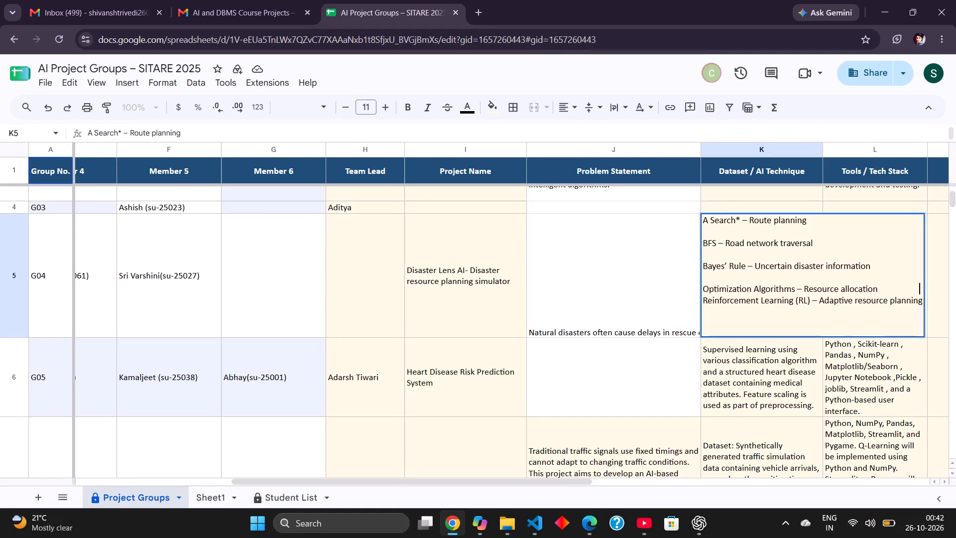
Replace the G04 Dataset / AI Technique text with the copied list running from A Search* to Reinforcement Learning (RL).
key("ctrl+a")
key("BackSpace")
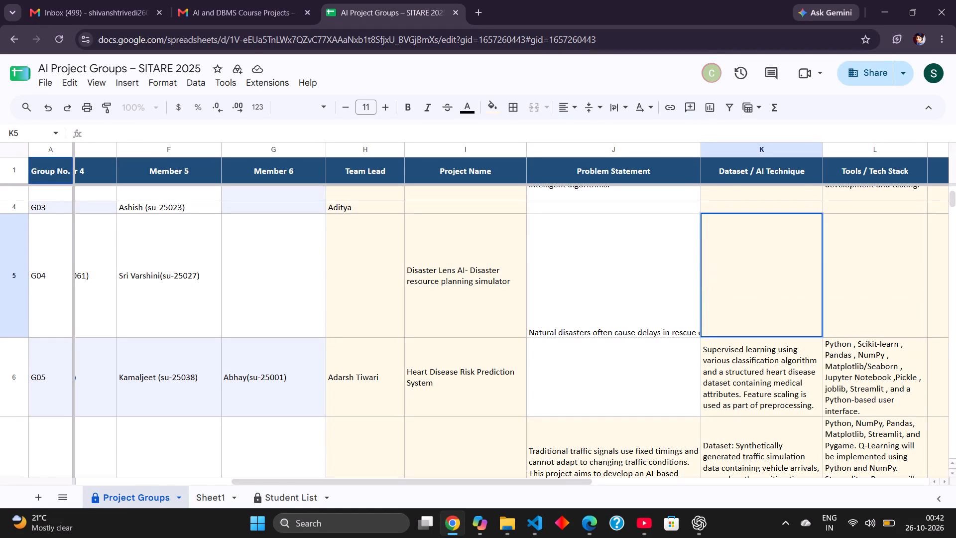
key("ctrl+v")
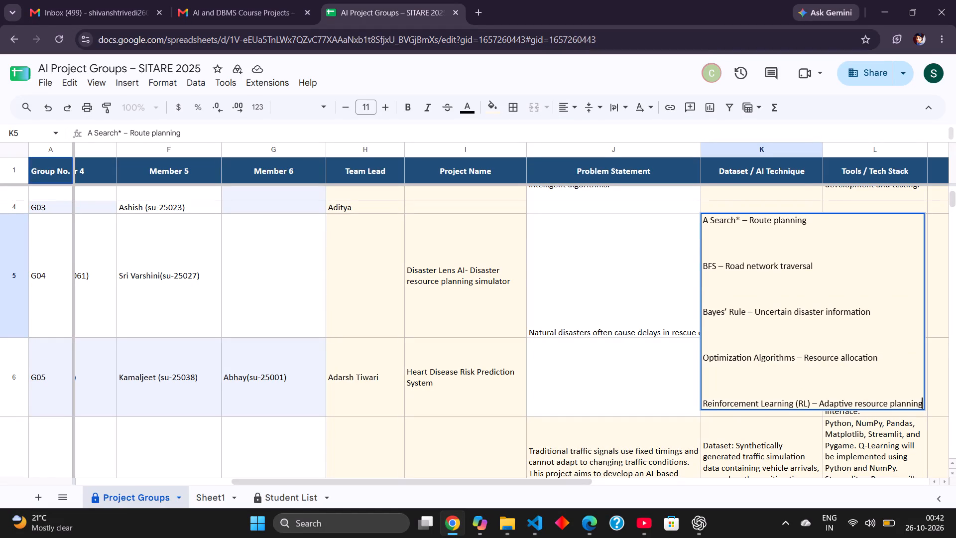
Reduce the gaps between the five techniques in G04's Dataset / AI Technique cell to one blank line each and commit the entry.
left_click(704, 266)
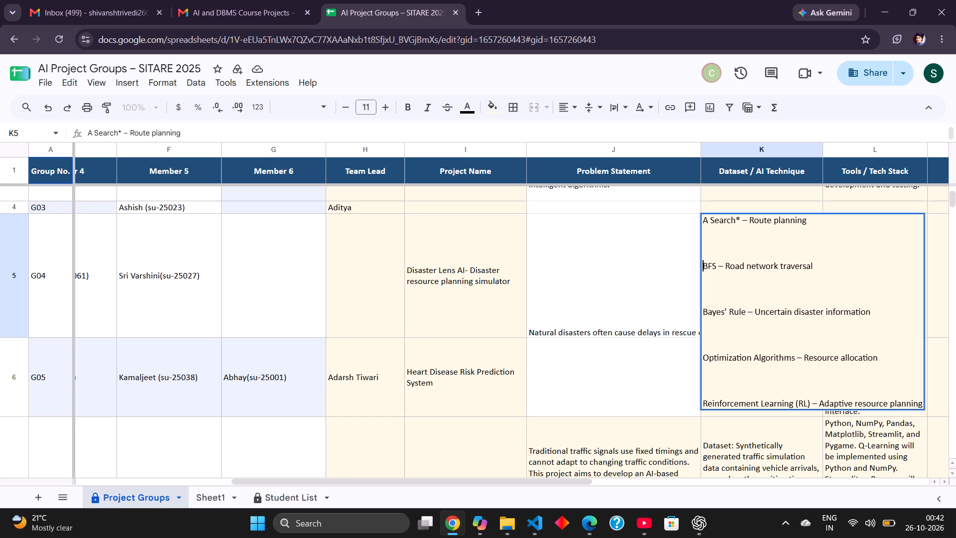
key("BackSpace")
key("BackSpace")
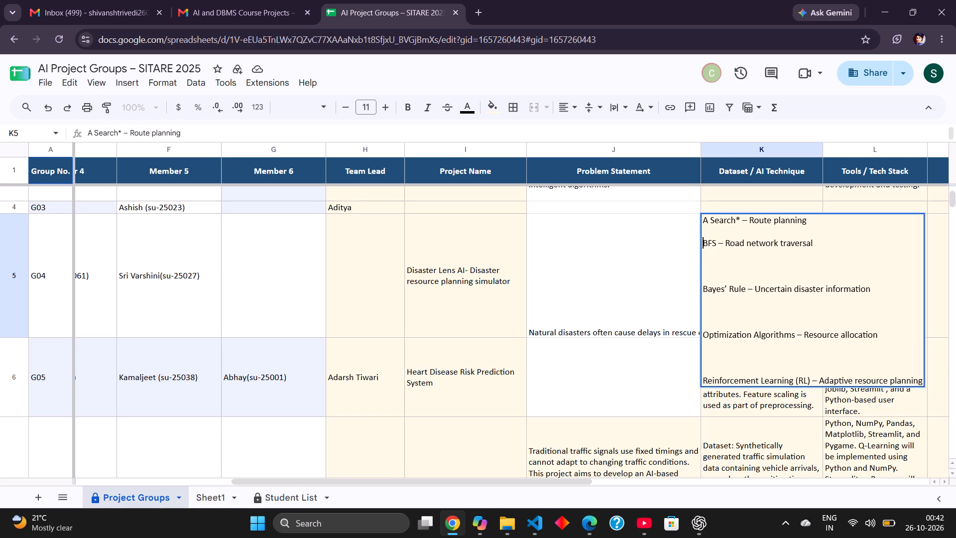
left_click(703, 287)
key("BackSpace")
key("BackSpace")
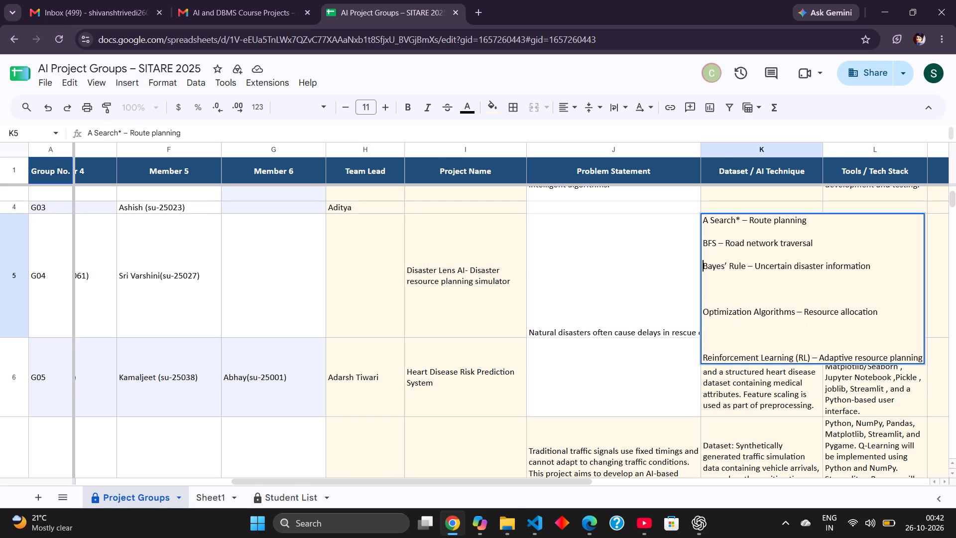
left_click(704, 311)
key("BackSpace")
key("BackSpace")
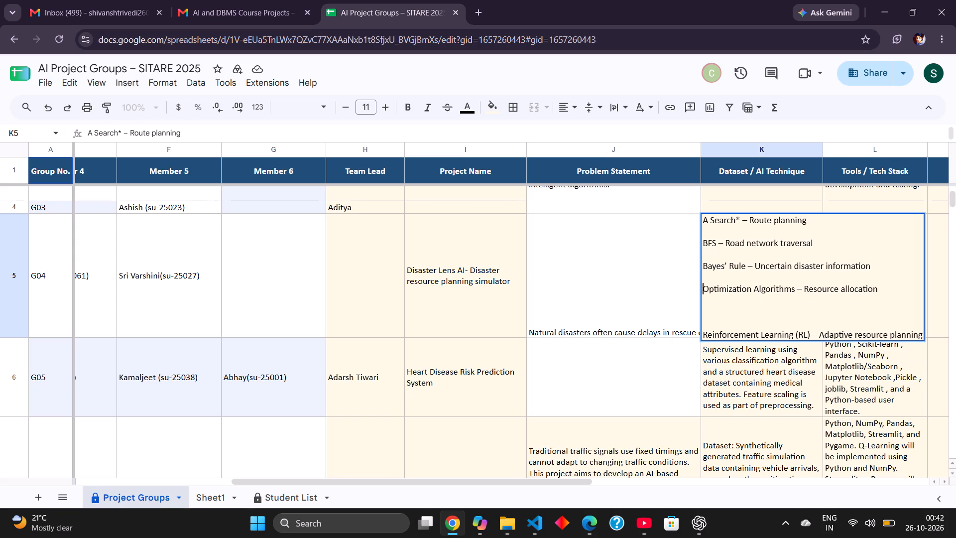
left_click(704, 333)
key("BackSpace")
key("BackSpace")
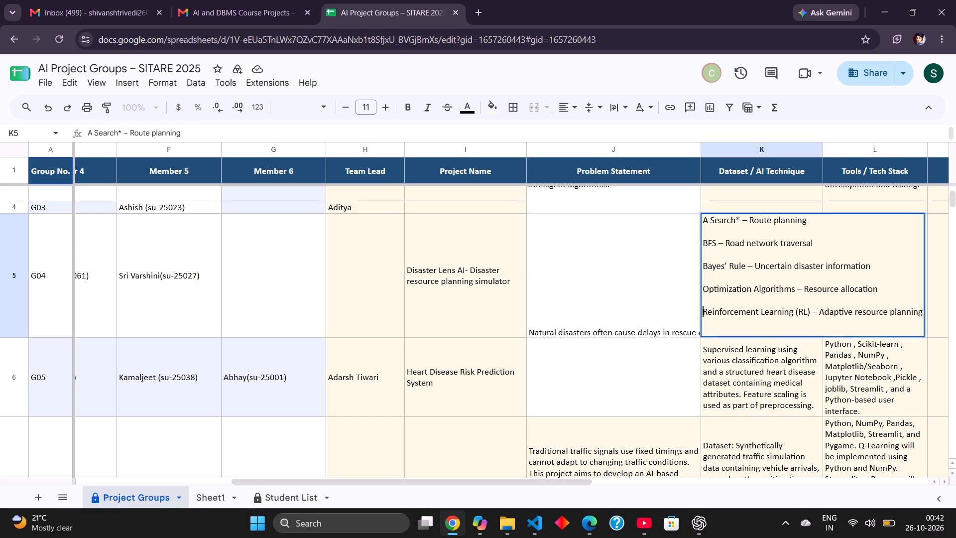
key("Return")
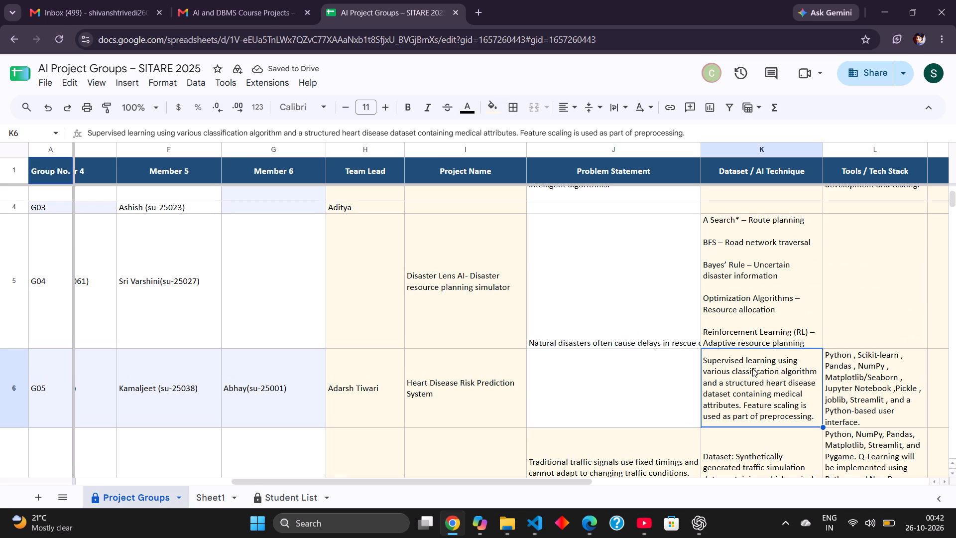
scroll(752, 368, "left", 1)
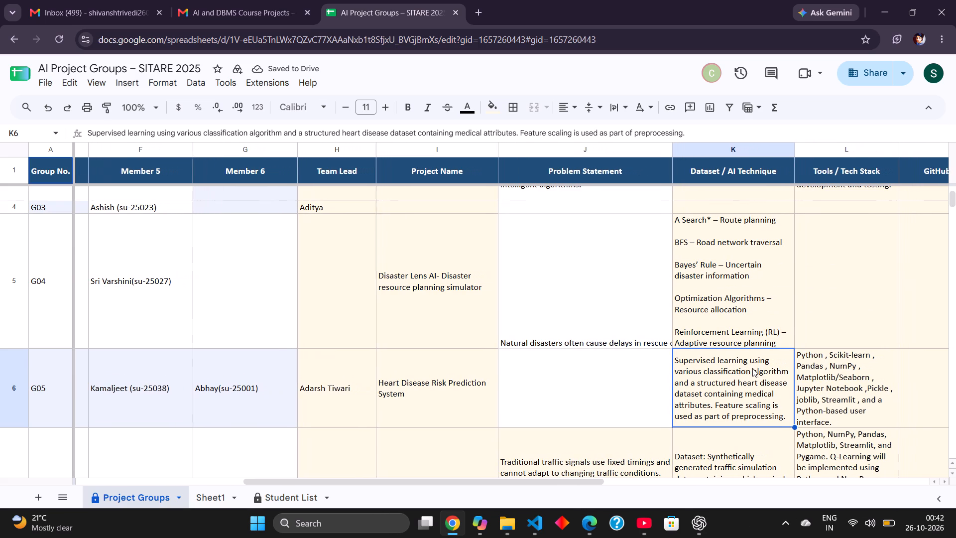
scroll(752, 368, "left", 2)
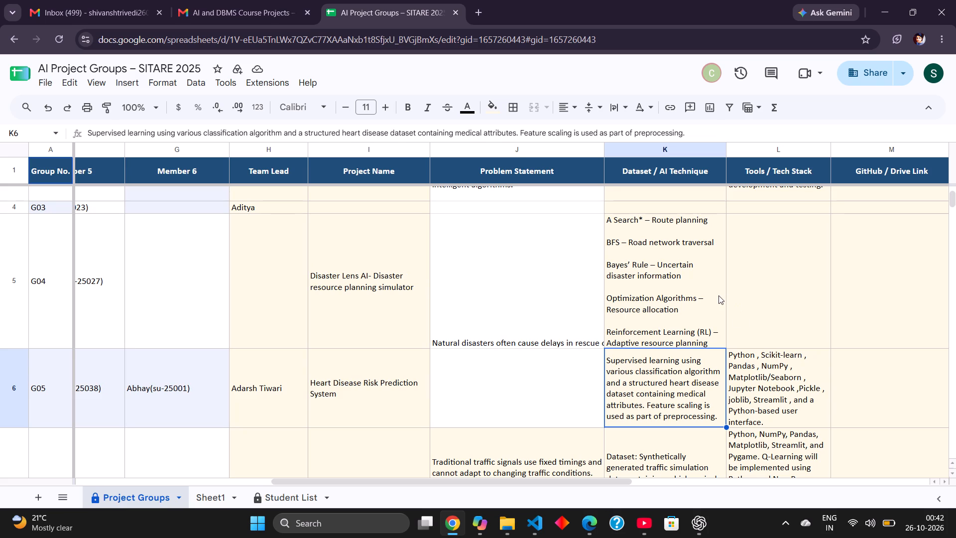
left_click(756, 300)
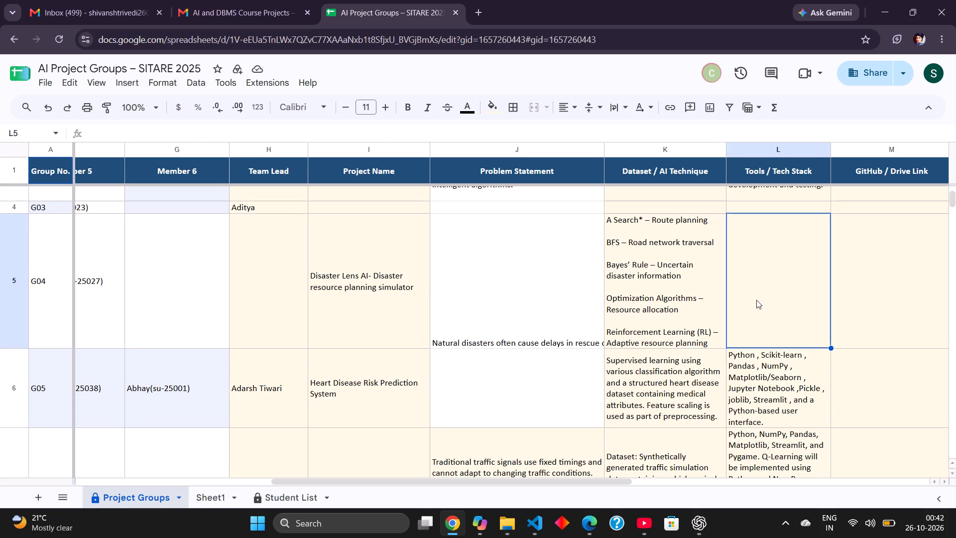
left_click(756, 300)
scroll(756, 300, "up", 1)
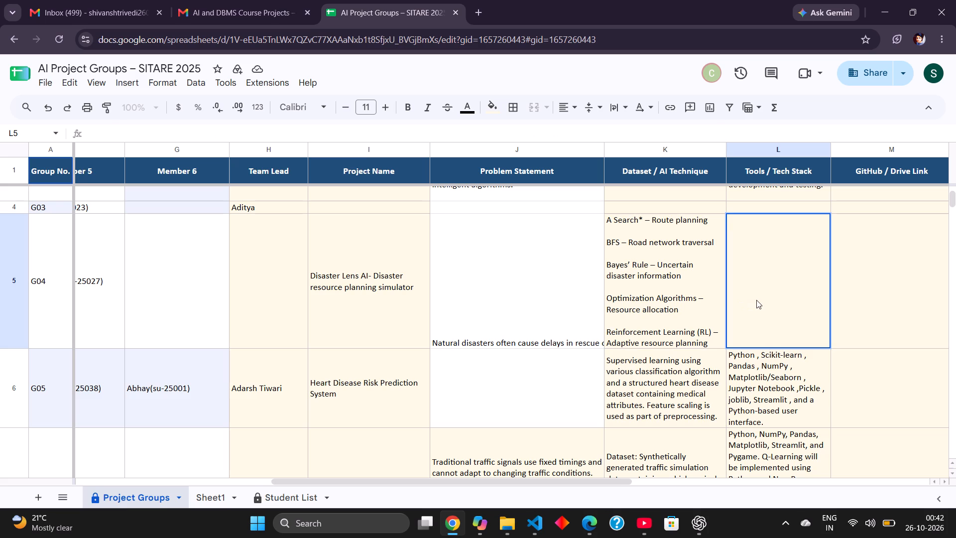
scroll(756, 300, "up", 1)
left_click(706, 529)
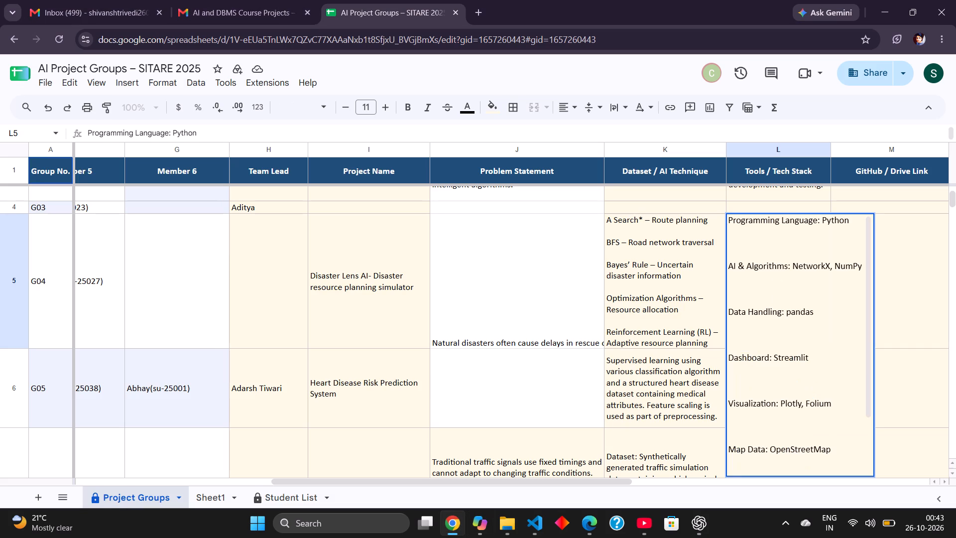
Remove the blank lines above the Map Data, Testing and Version Control entries in G04's Tools / Tech Stack cell.
left_click(728, 450)
key("BackSpace")
key("BackSpace")
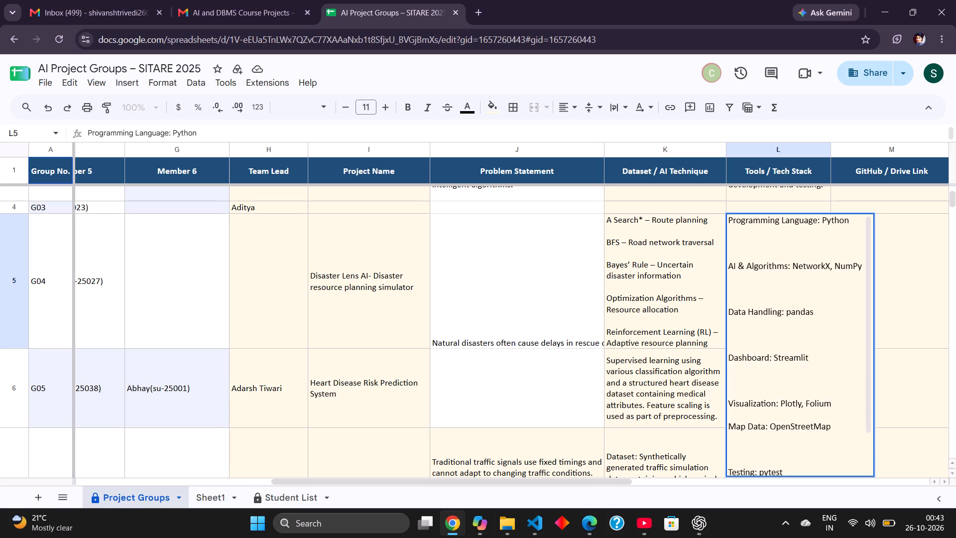
scroll(754, 439, "down", 1)
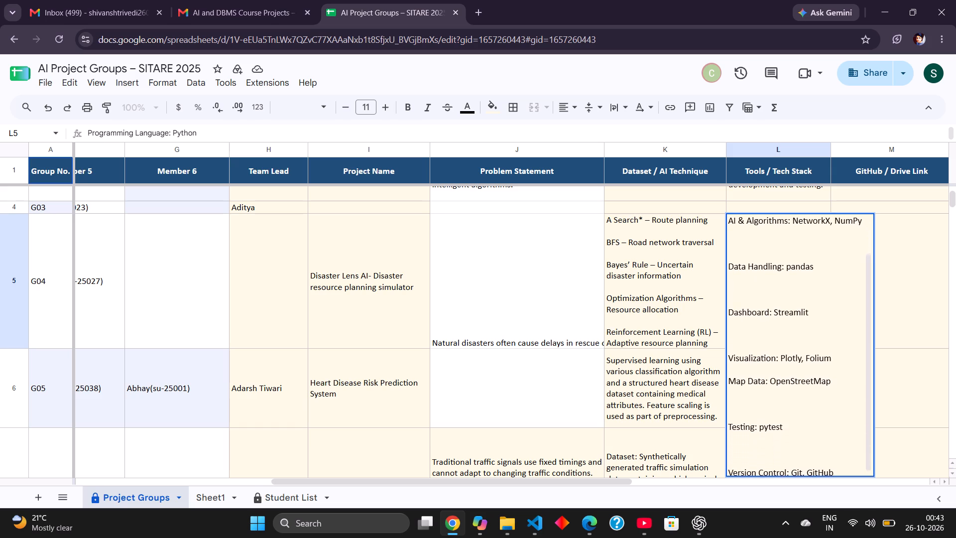
scroll(754, 439, "down", 2)
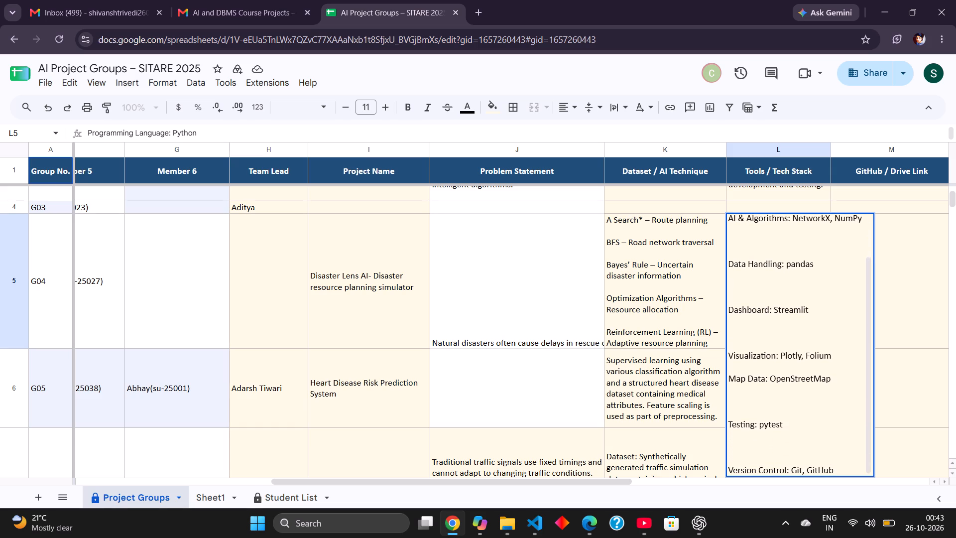
left_click(728, 467)
key("BackSpace")
key("BackSpace")
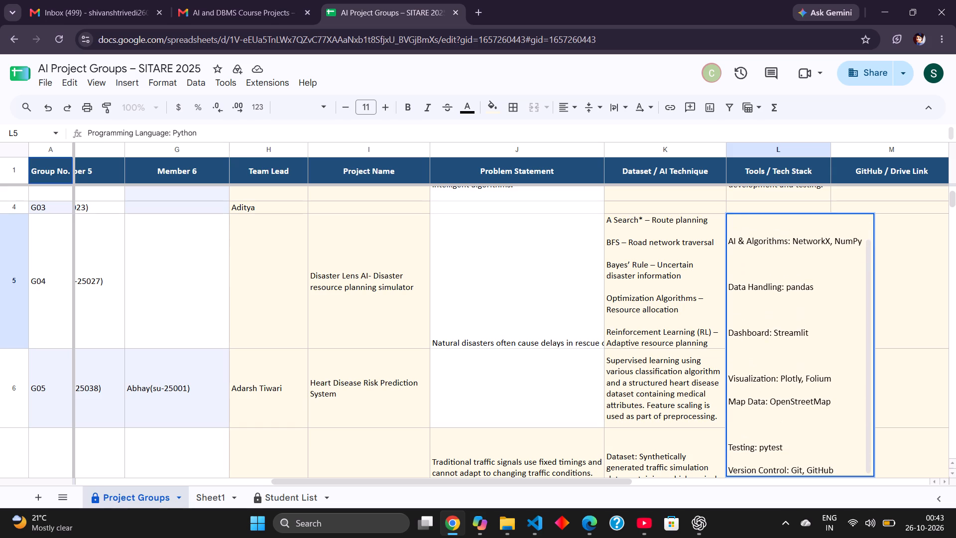
key("BackSpace")
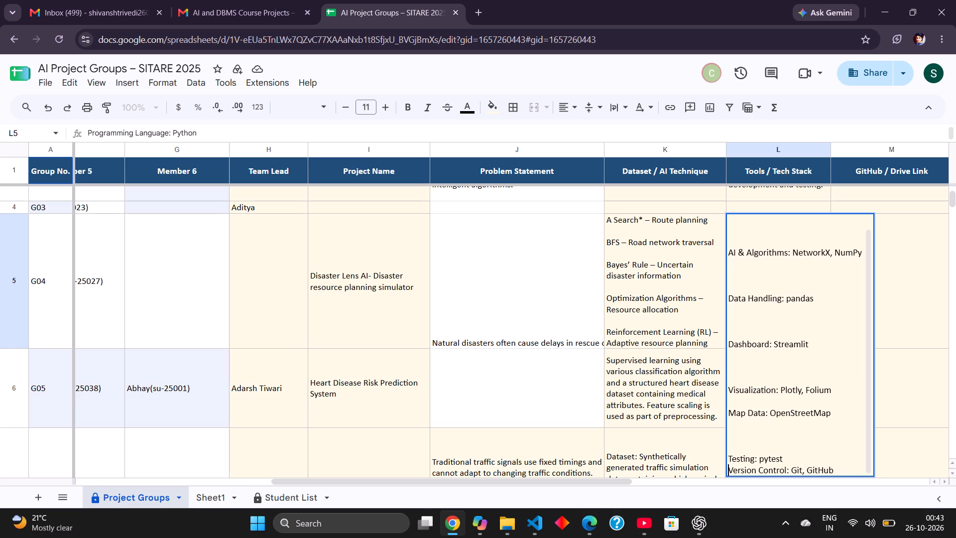
left_click(729, 453)
key("BackSpace")
key("BackSpace")
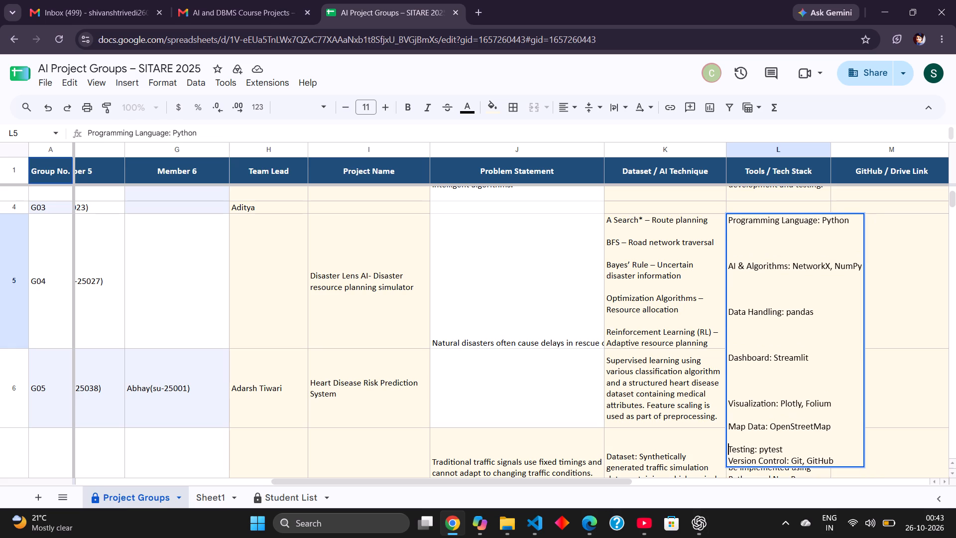
key("BackSpace")
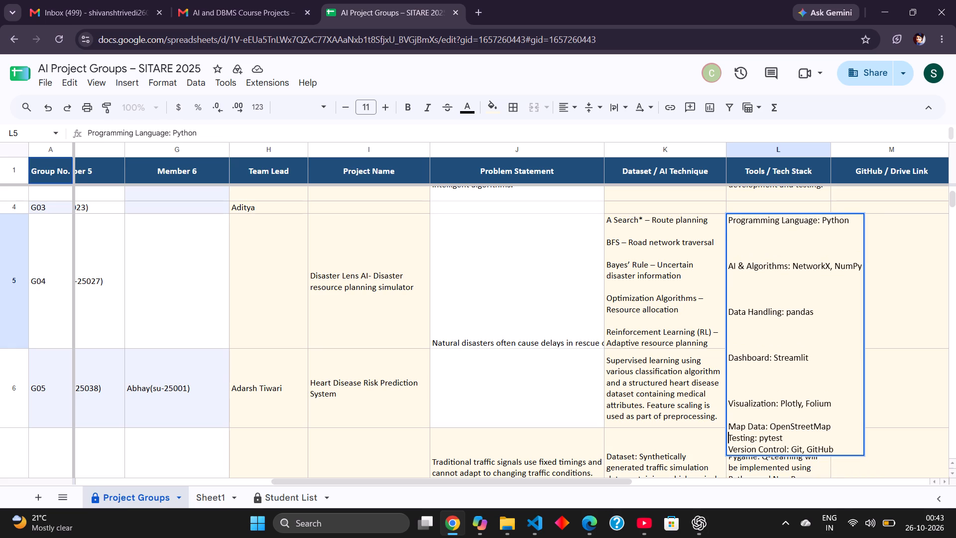
left_click(728, 422)
key("BackSpace")
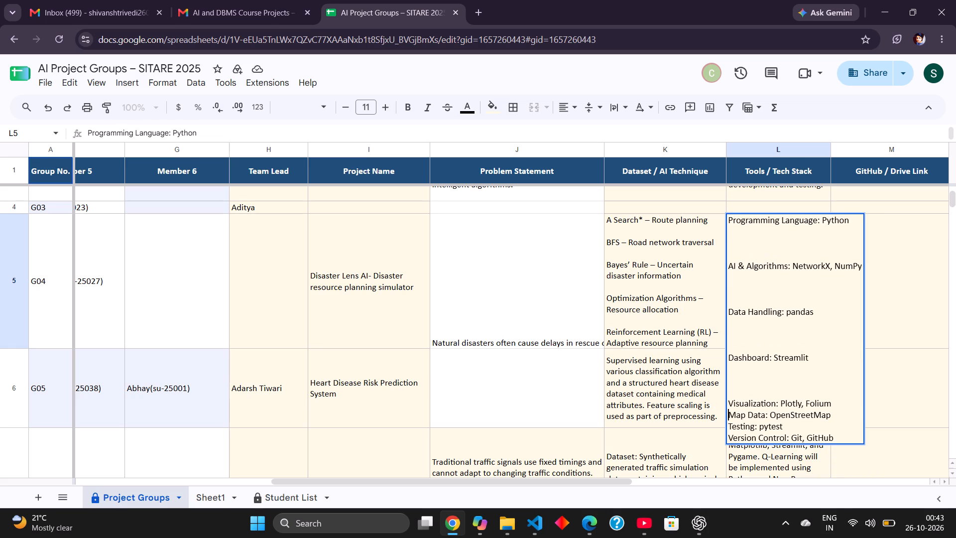
Remove the blank lines above the Visualization and Dashboard entries in G04's Tools / Tech Stack cell.
left_click(729, 401)
key("BackSpace")
key("BackSpace")
key("BackSpace")
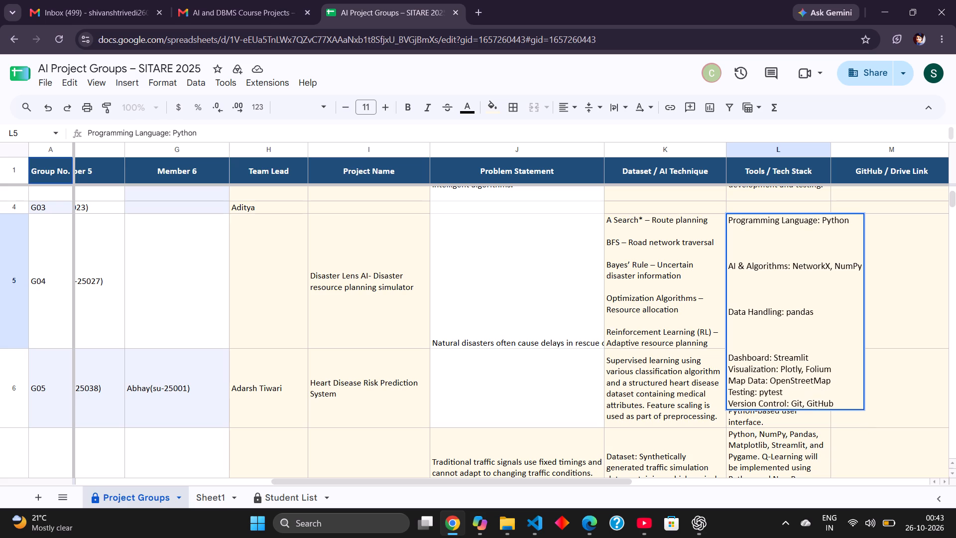
key("Up")
key("BackSpace")
key("BackSpace")
key("BackSpace")
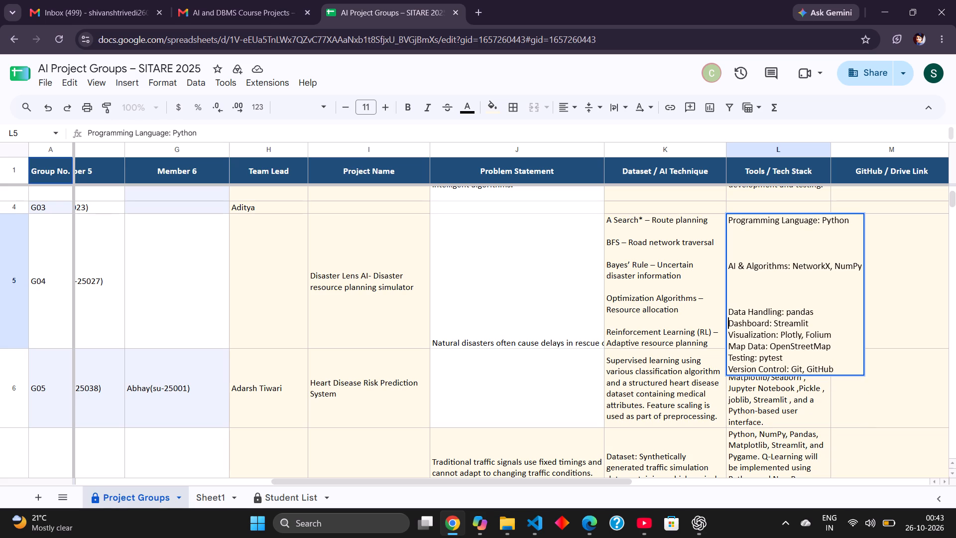
Remove the blank lines above the Data Handling and AI & Algorithms entries in G04's Tools / Tech Stack cell and commit the entry.
left_click(729, 314)
key("BackSpace")
key("BackSpace")
key("BackSpace")
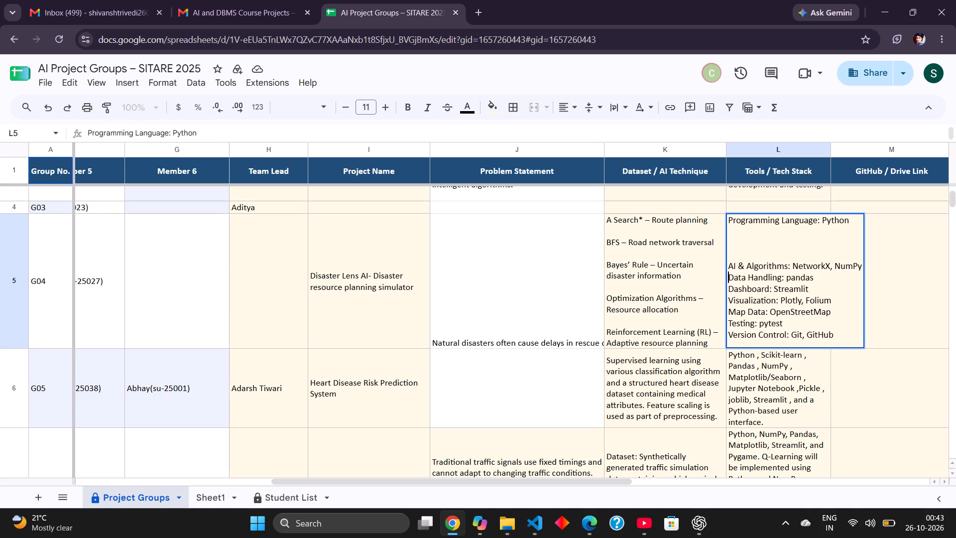
left_click(728, 262)
key("BackSpace")
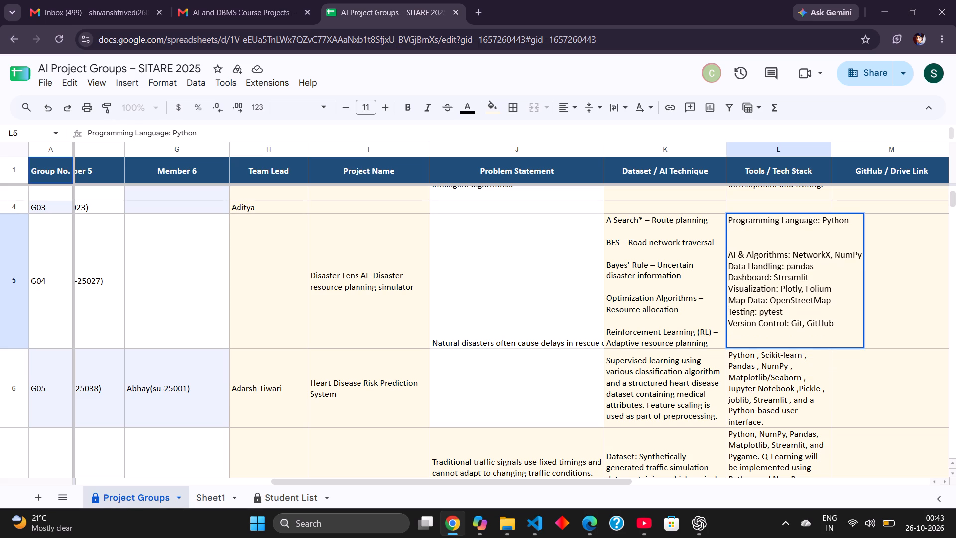
key("BackSpace")
key("BackSpace")
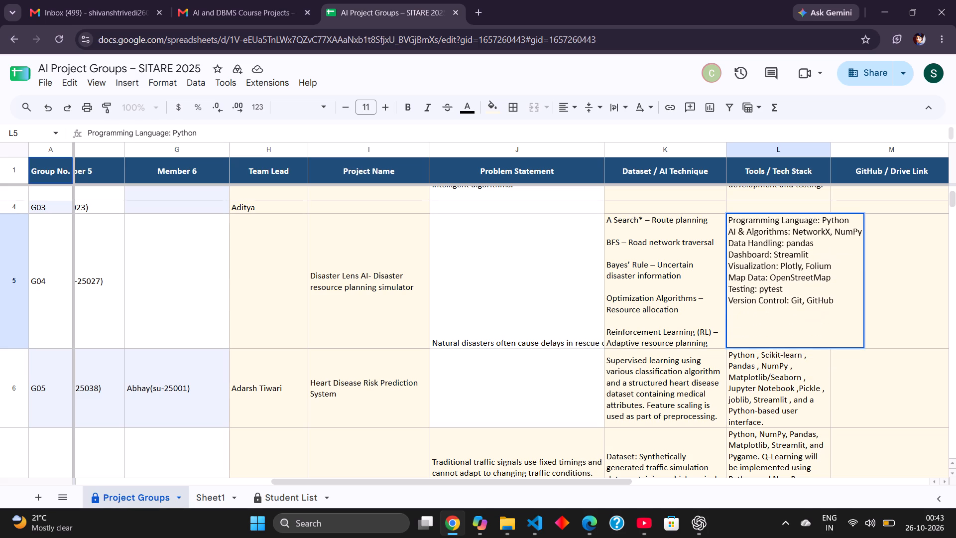
key("Return")
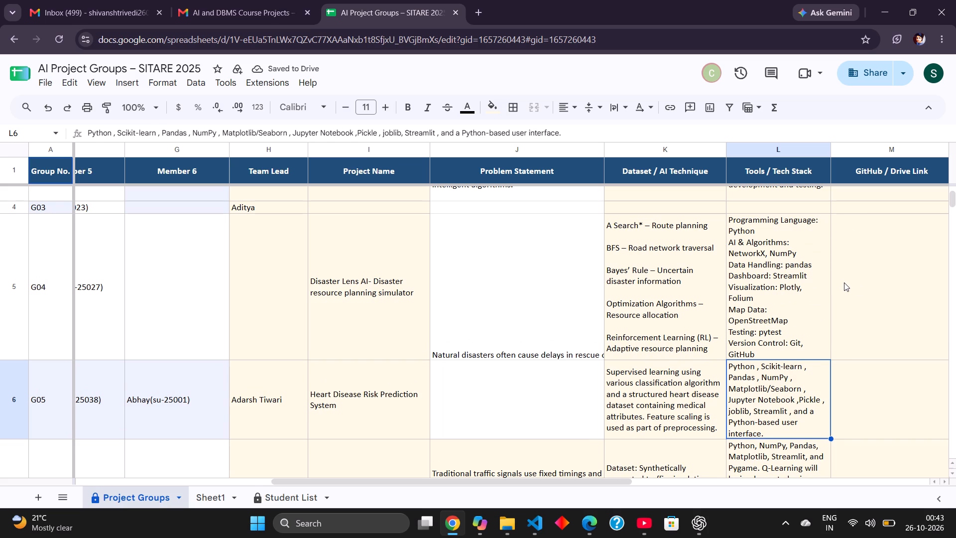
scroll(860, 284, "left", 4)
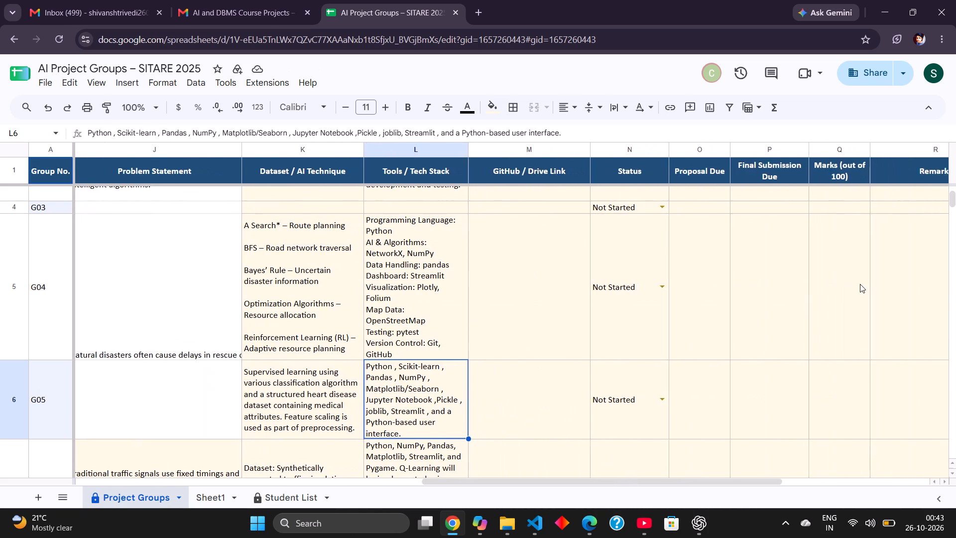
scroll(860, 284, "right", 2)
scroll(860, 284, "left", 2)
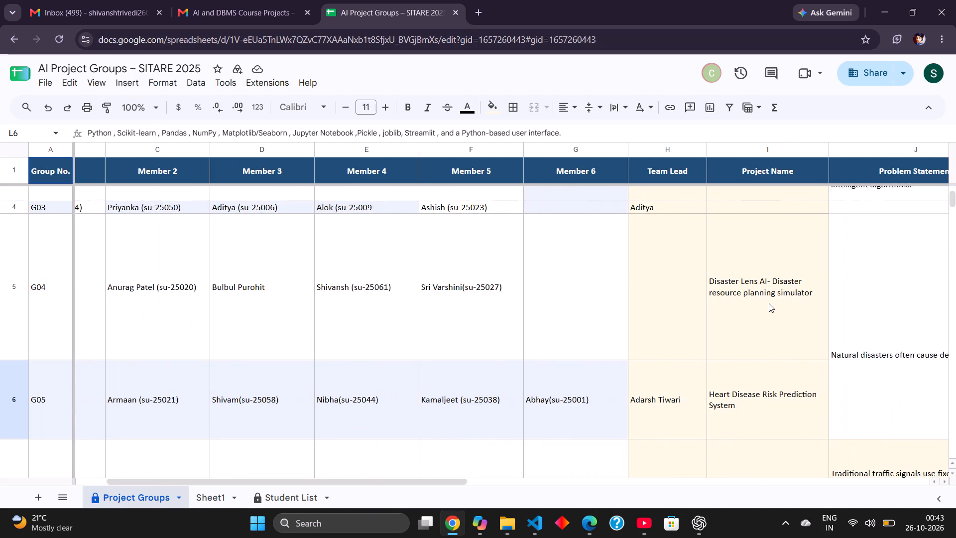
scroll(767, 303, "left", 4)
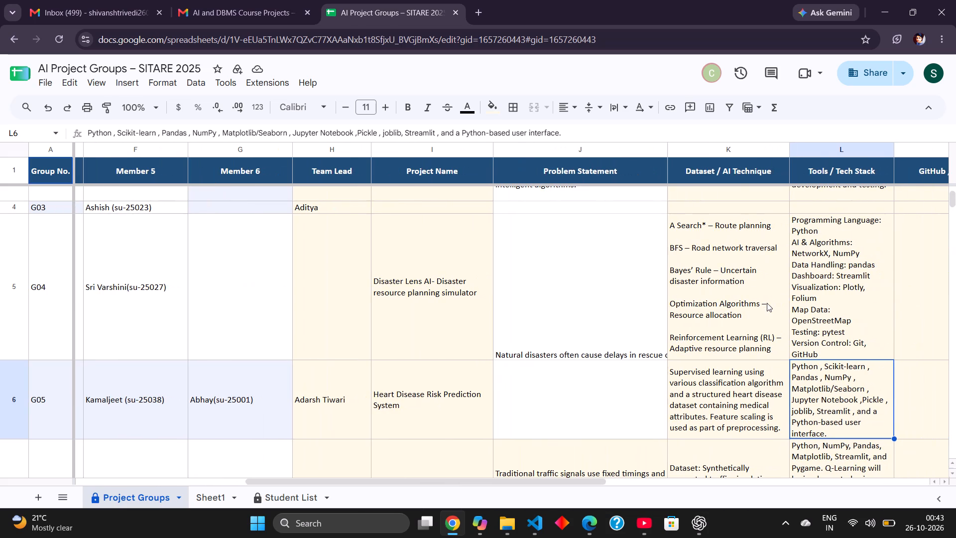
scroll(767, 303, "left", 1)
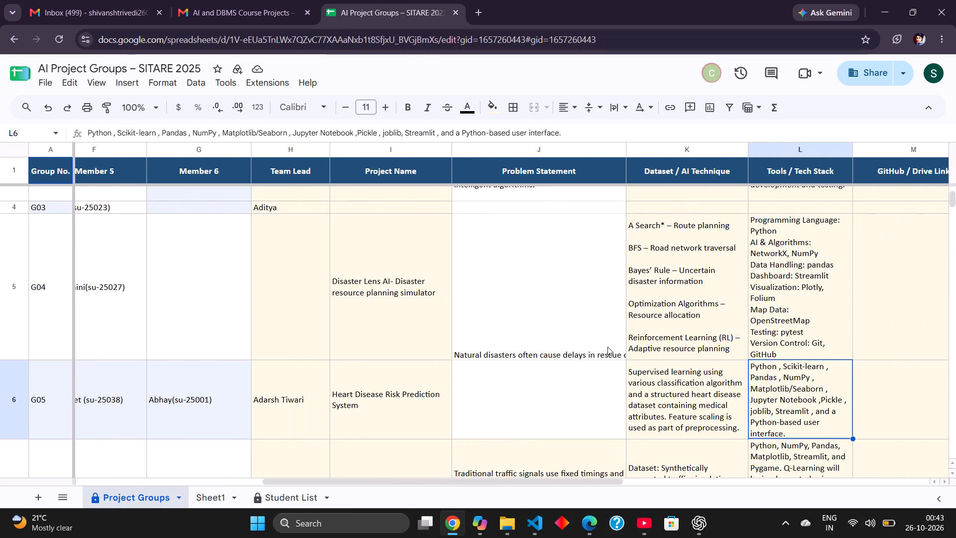
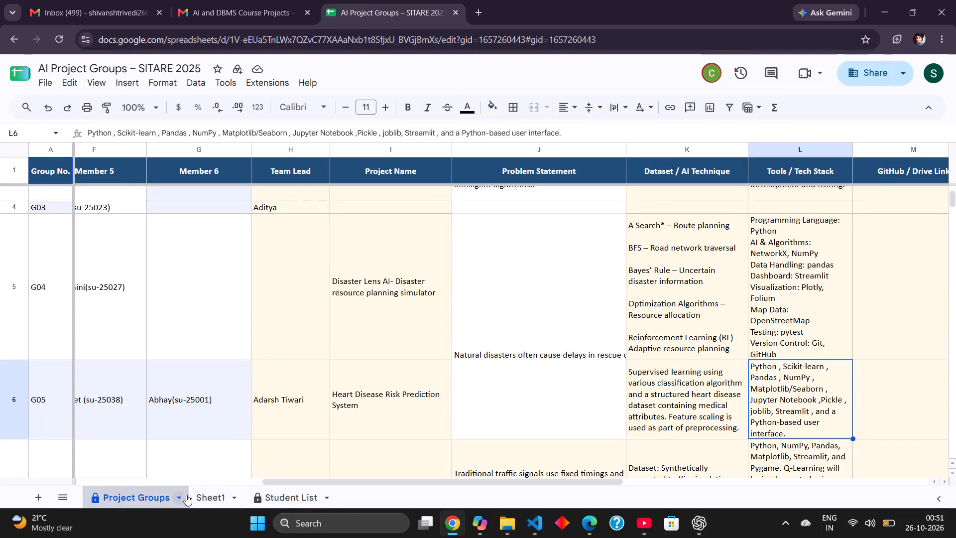
Look through the Student List and Sheet1 sheets, and review the rows for groups G01 to G05 in Project Groups.
double_click(288, 500)
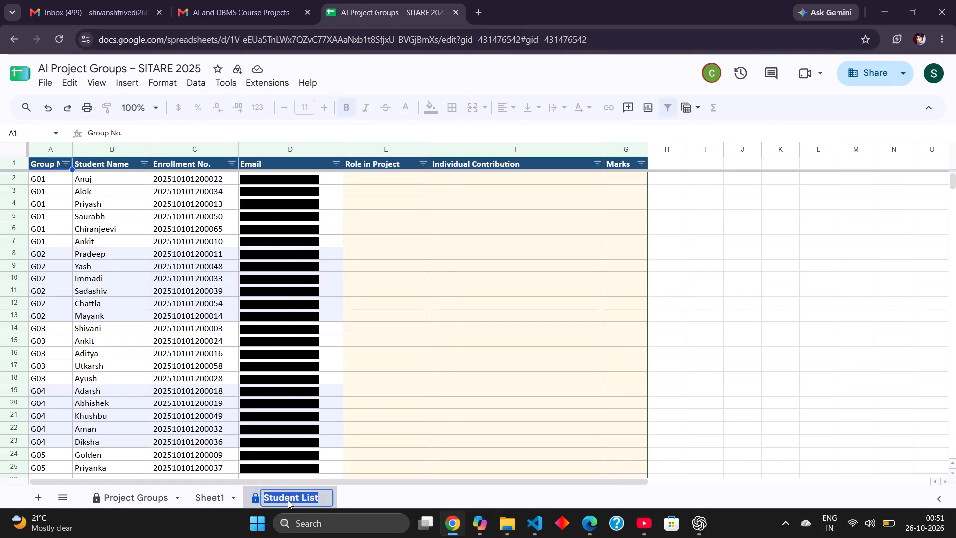
double_click(201, 501)
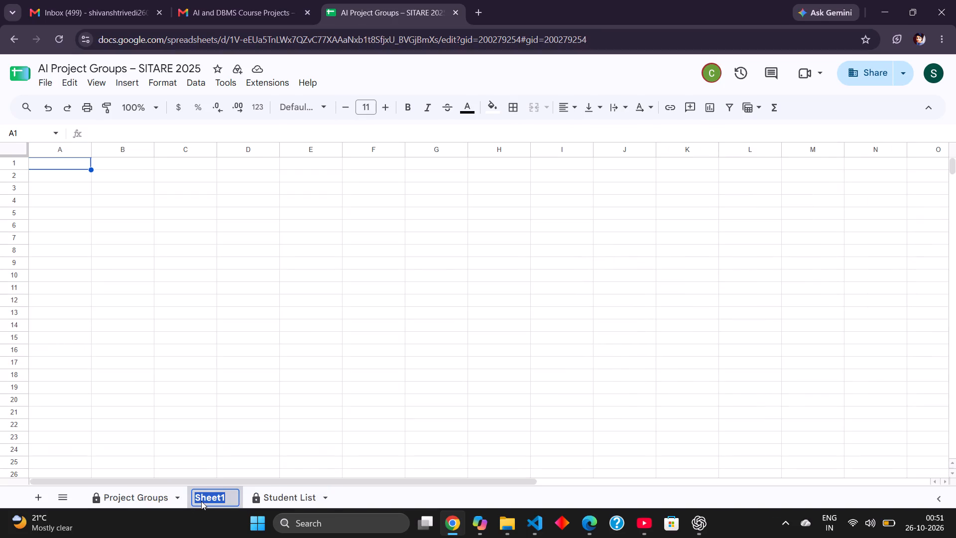
double_click(142, 493)
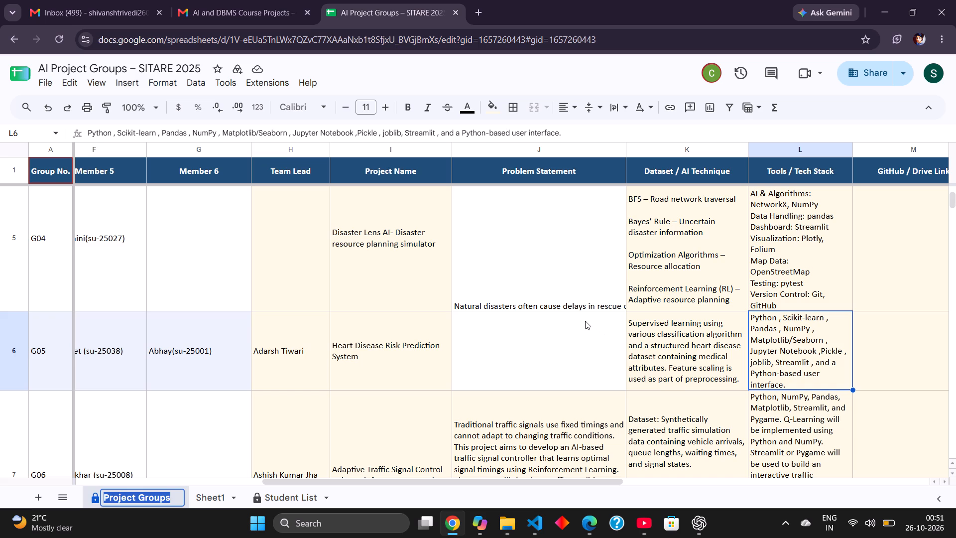
scroll(584, 296, "up", 4)
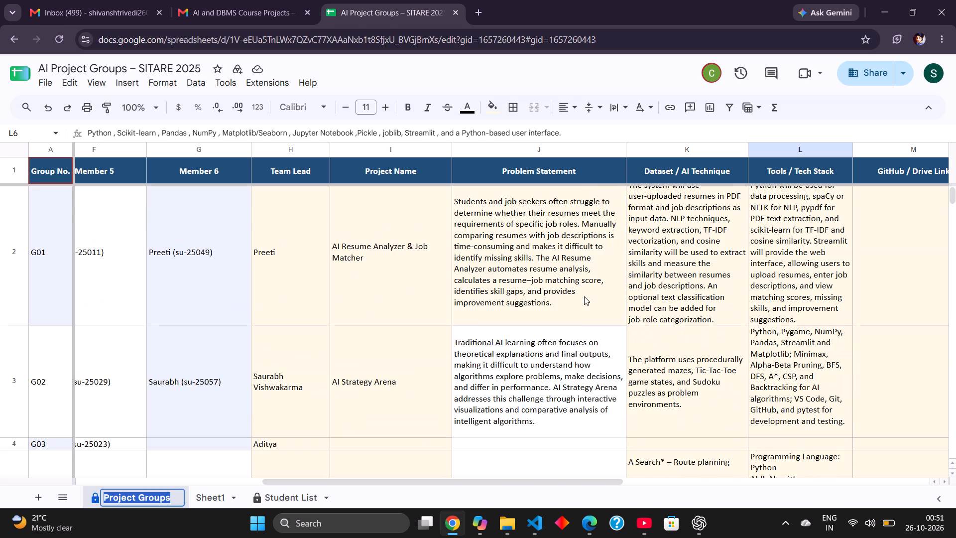
scroll(584, 296, "up", 1)
scroll(584, 296, "down", 2)
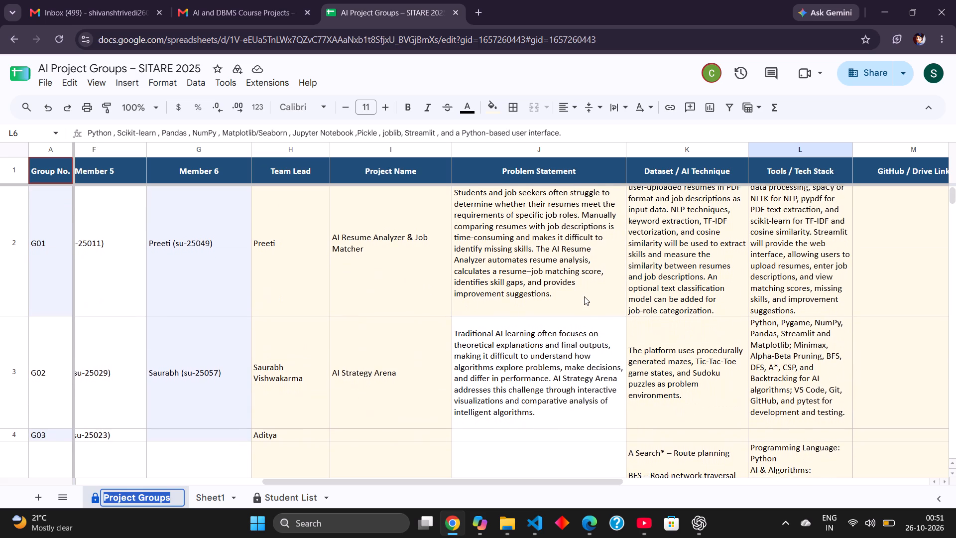
scroll(584, 296, "down", 3)
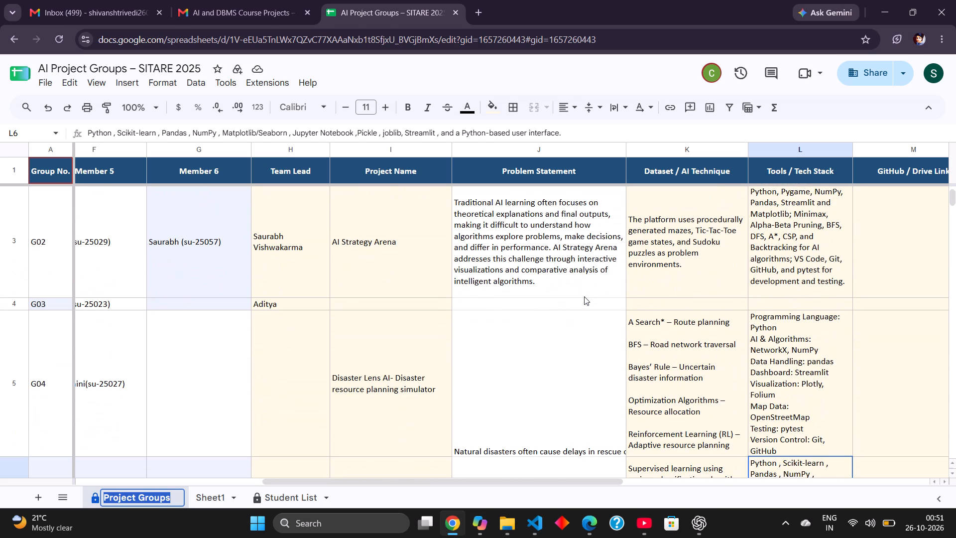
scroll(584, 296, "down", 1)
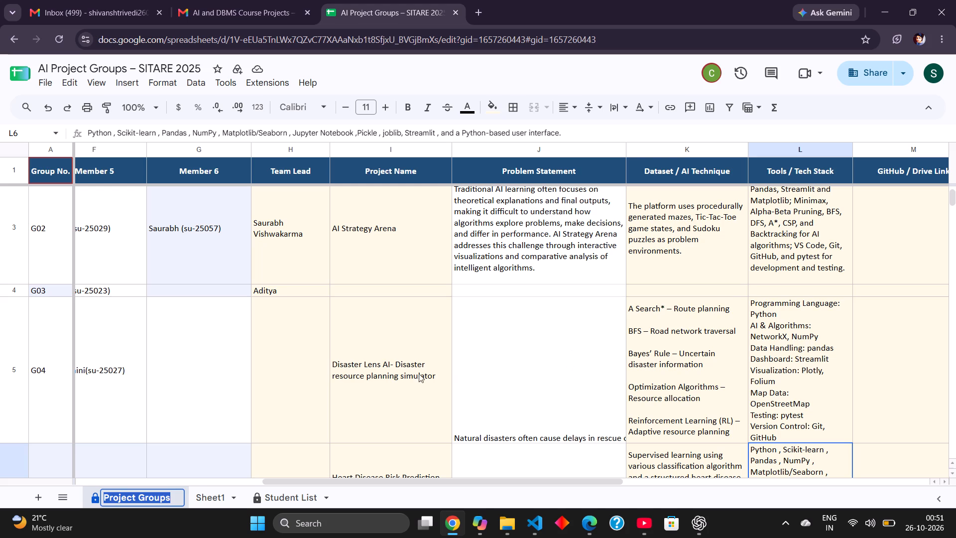
Enter Shivansh in G04's empty Team Lead cell.
double_click(302, 370)
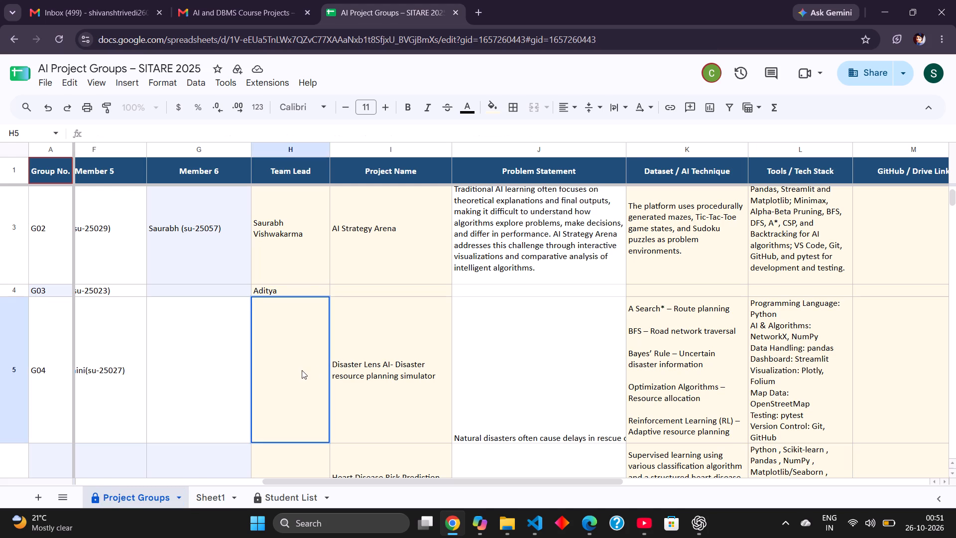
type("shiv")
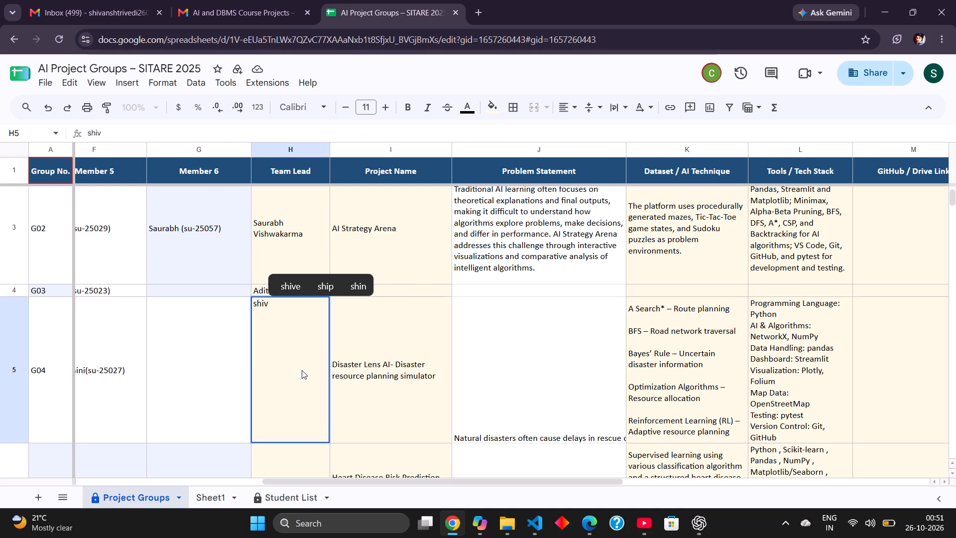
key("BackSpace")
key("BackSpace")
key("BackSpace")
key("BackSpace")
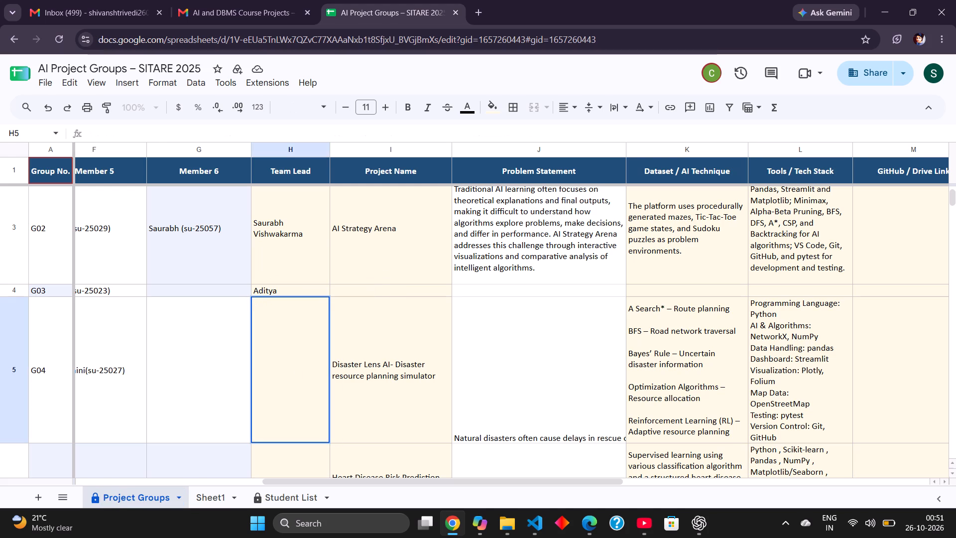
key("s")
type("hivansh")
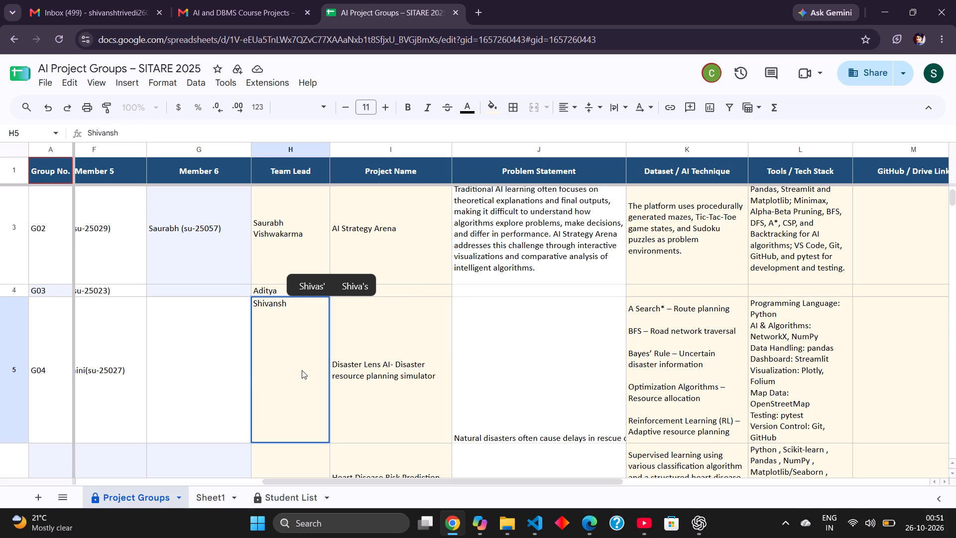
key("Return")
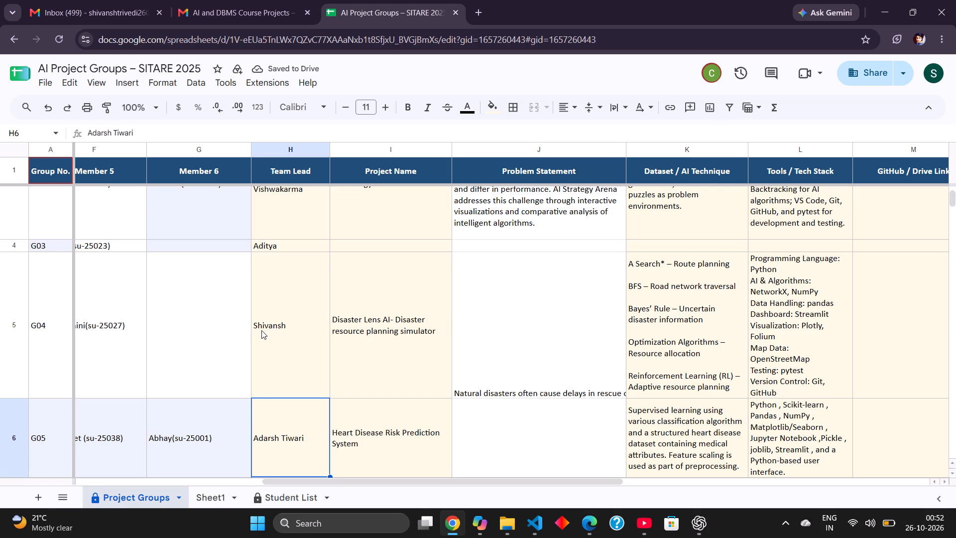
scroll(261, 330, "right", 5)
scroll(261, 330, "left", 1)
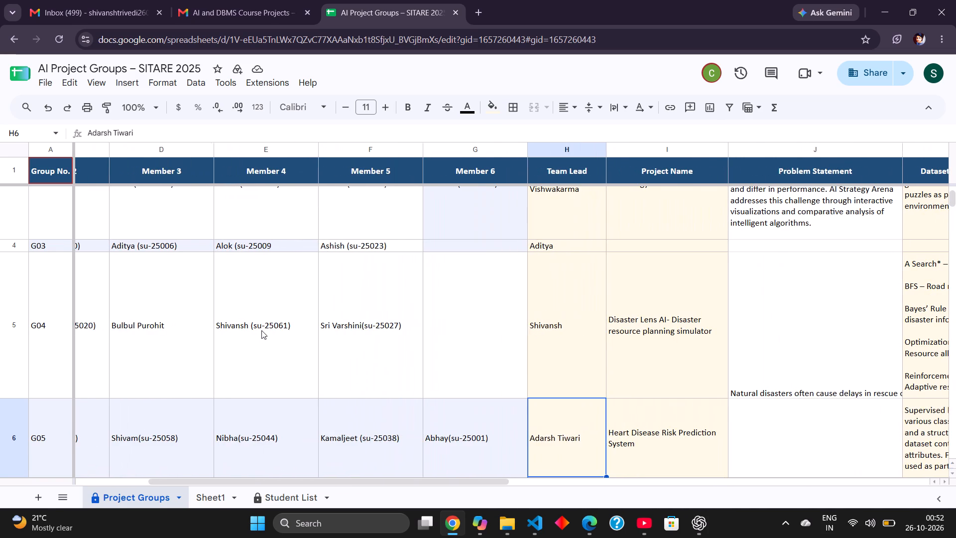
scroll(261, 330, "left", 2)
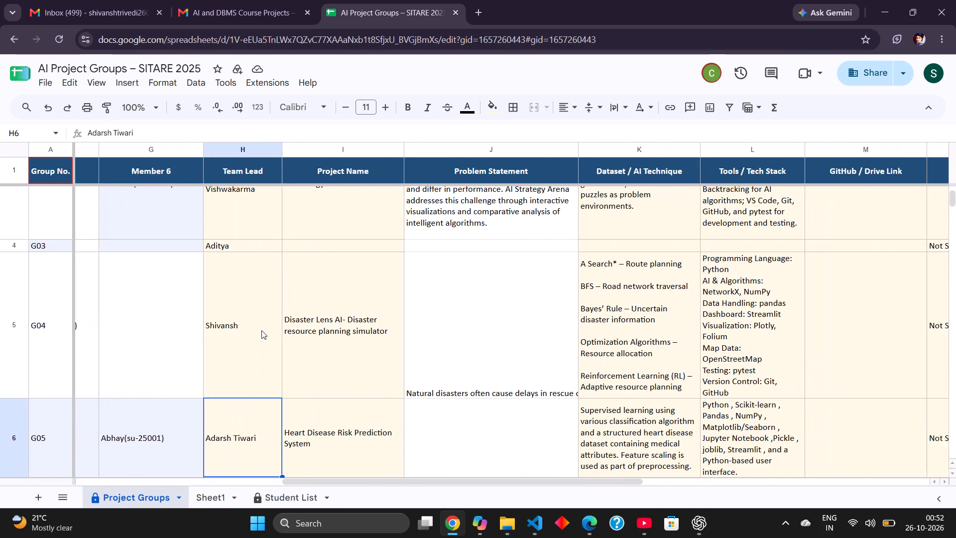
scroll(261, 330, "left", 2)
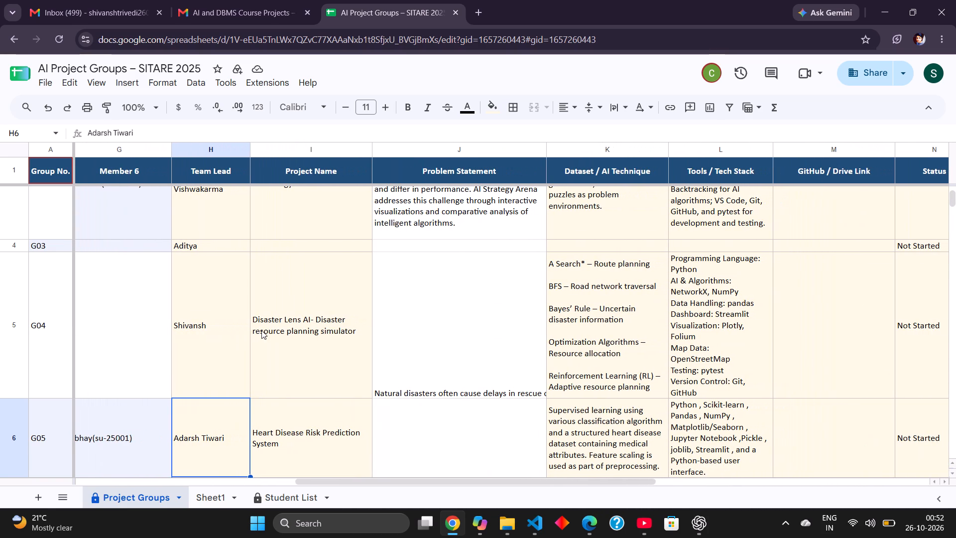
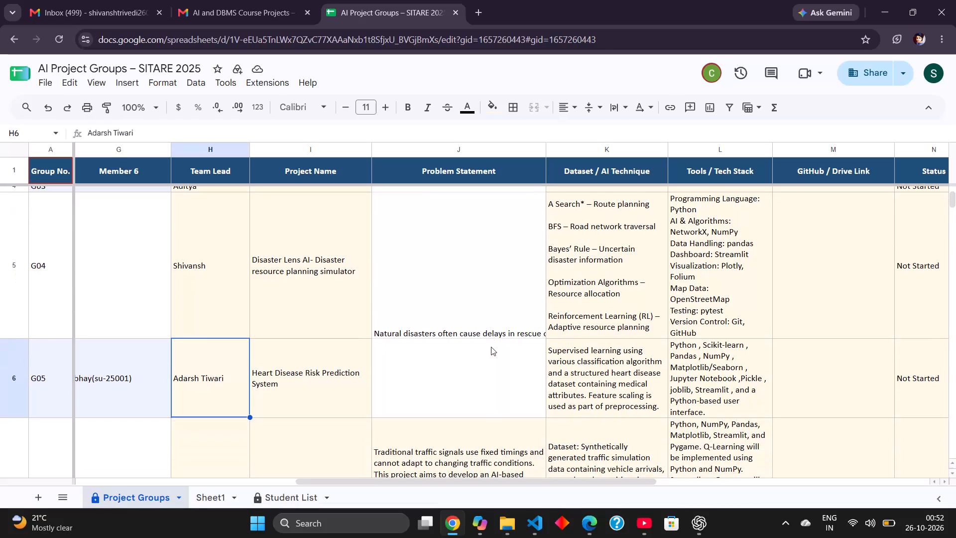
Open G04's Problem Statement cell for editing.
scroll(491, 347, "up", 1)
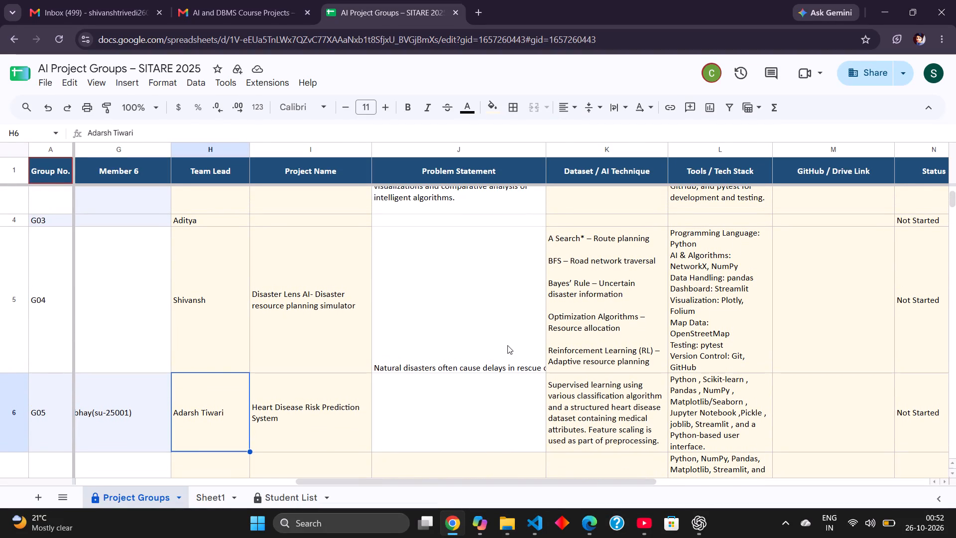
double_click(507, 345)
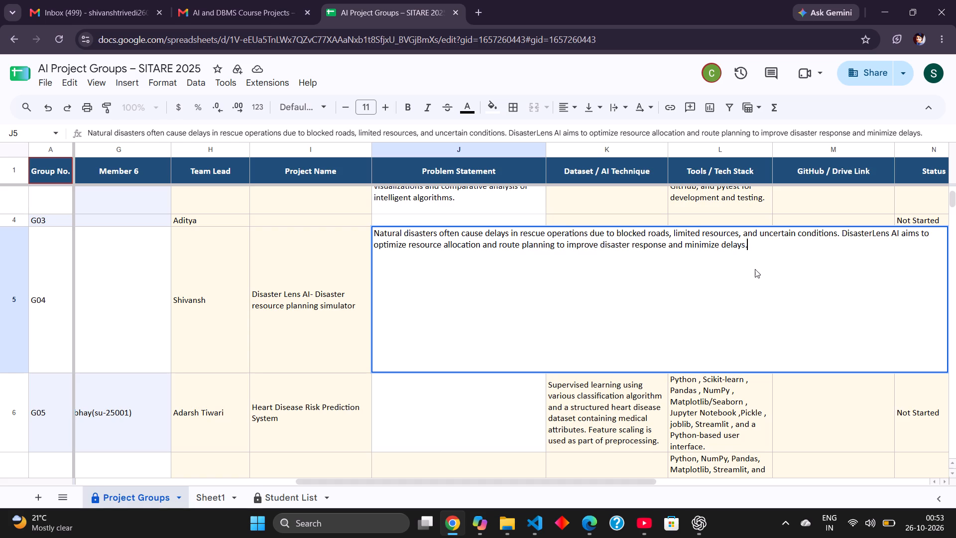
left_click(631, 246)
key("Return")
scroll(404, 269, "up", 1)
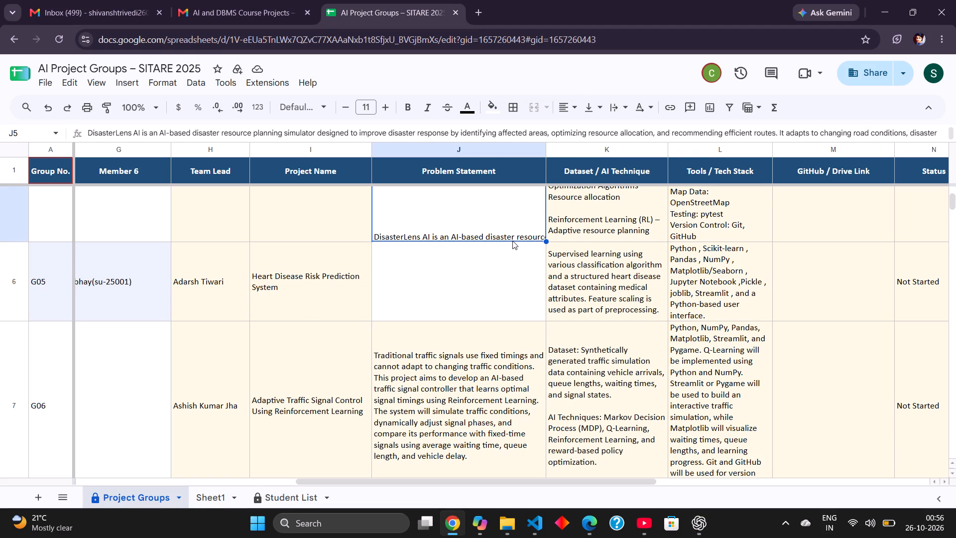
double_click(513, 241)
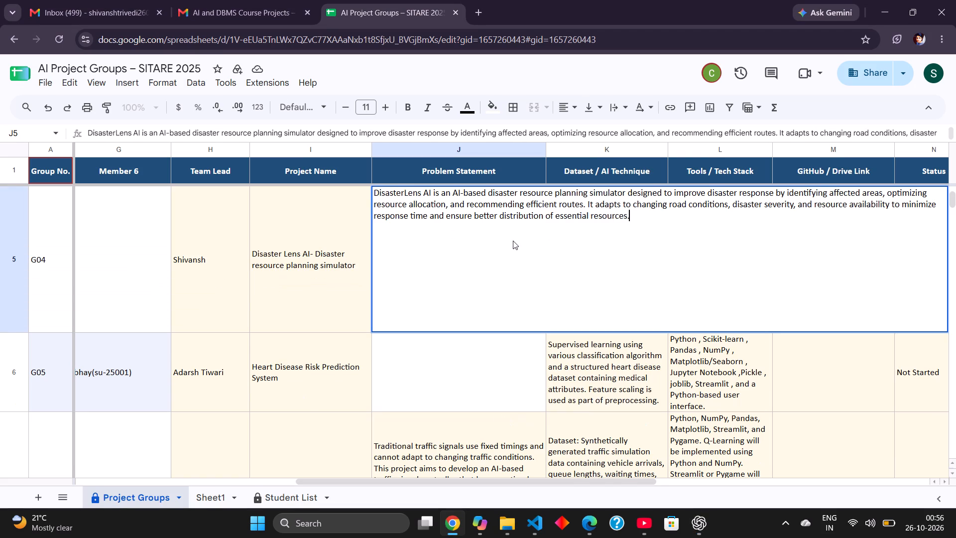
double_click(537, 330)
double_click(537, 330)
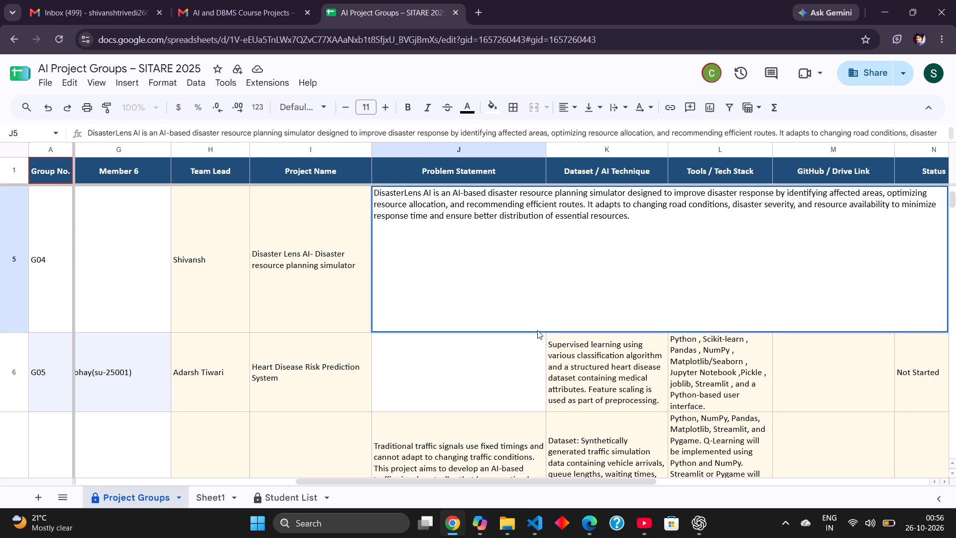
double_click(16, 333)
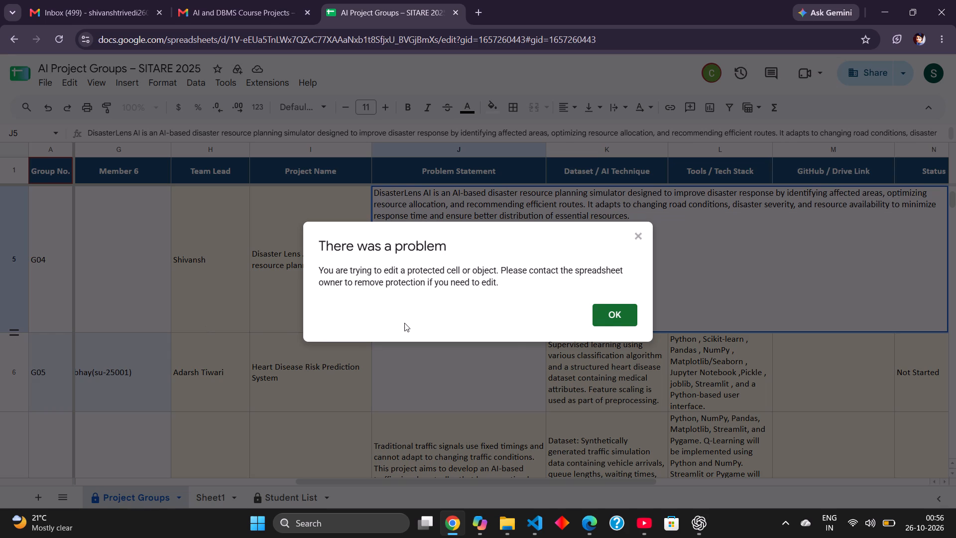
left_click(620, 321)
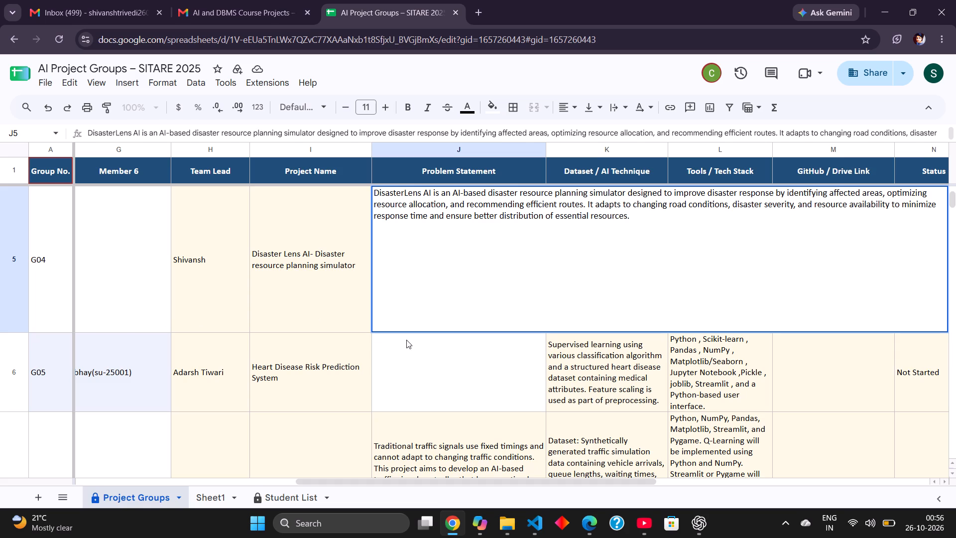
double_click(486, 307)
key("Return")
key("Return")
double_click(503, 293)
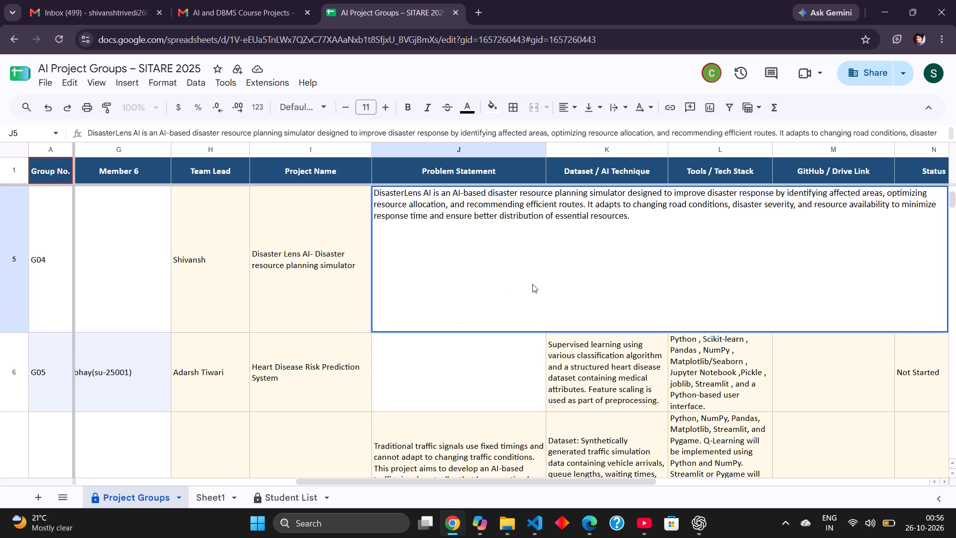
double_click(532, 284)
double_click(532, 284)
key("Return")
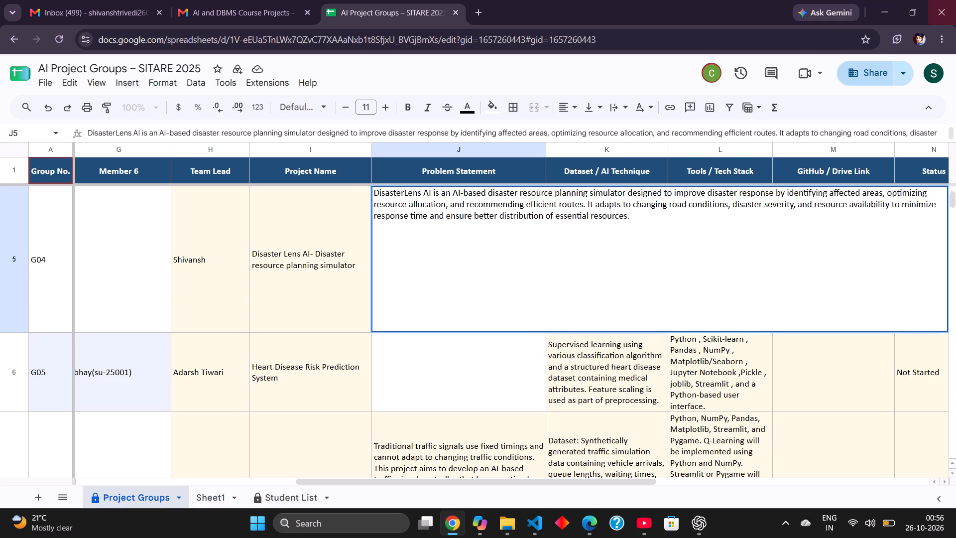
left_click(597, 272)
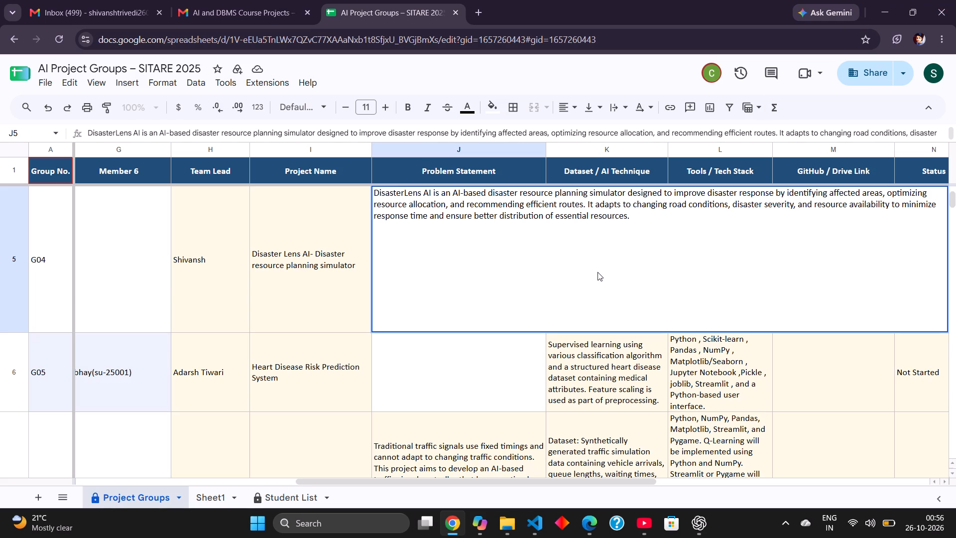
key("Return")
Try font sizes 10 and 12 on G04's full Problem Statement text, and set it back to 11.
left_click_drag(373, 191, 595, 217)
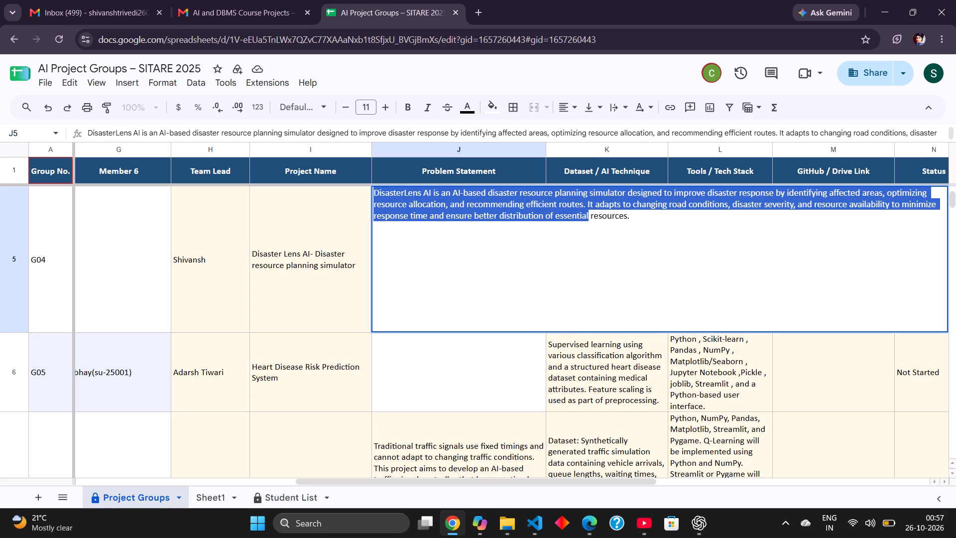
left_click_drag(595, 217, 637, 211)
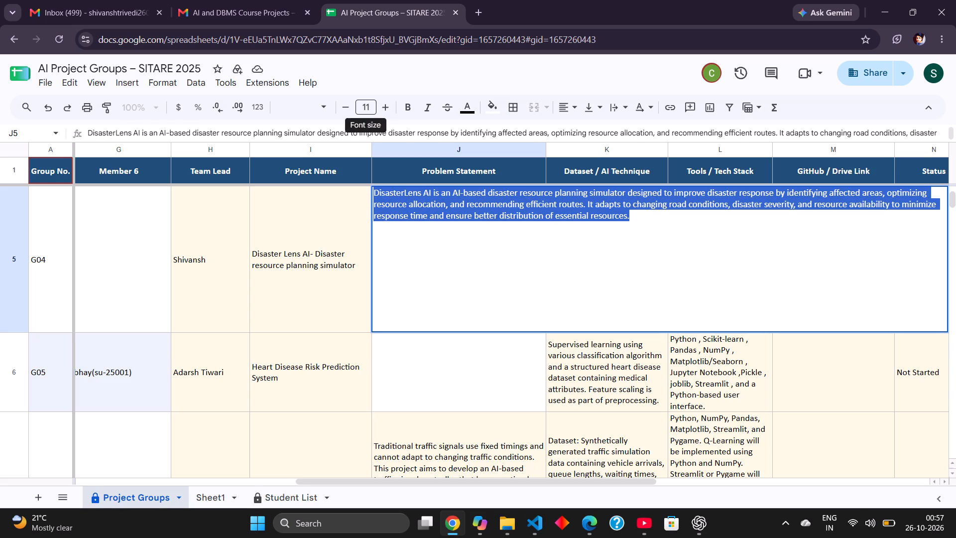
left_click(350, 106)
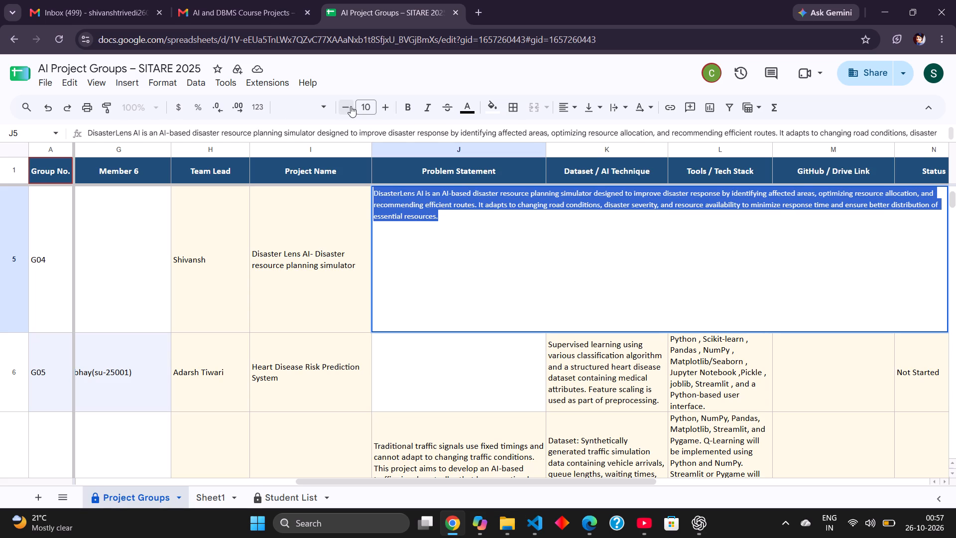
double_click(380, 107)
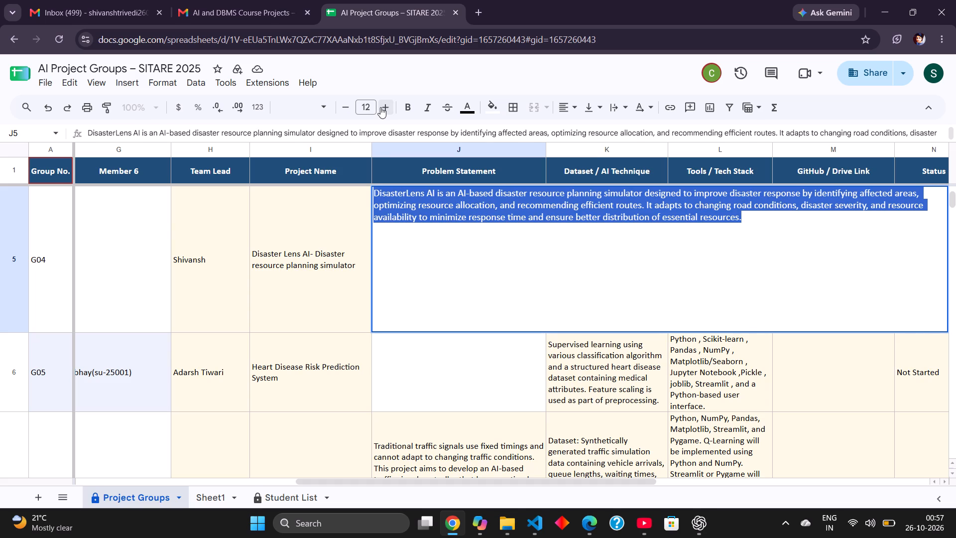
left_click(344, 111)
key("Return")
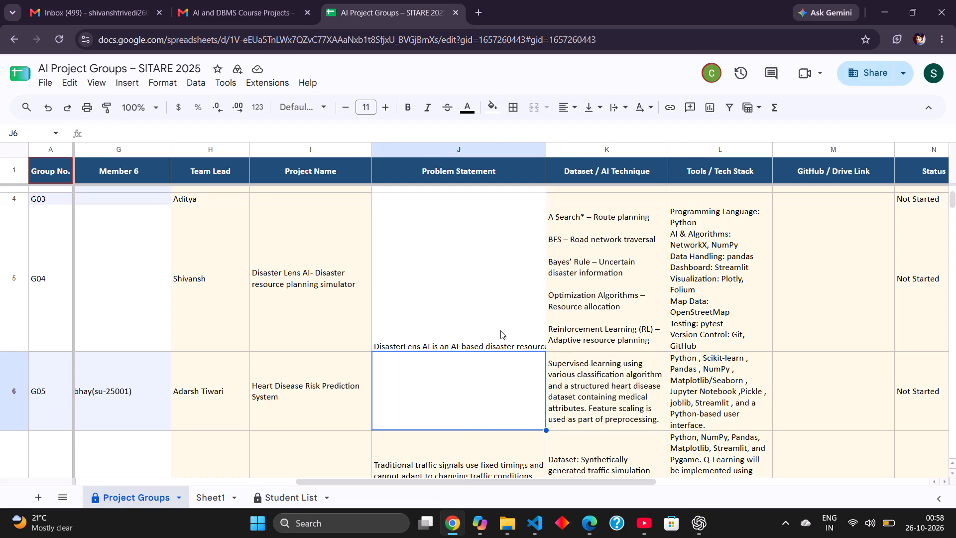
left_click(500, 330)
left_click(500, 330)
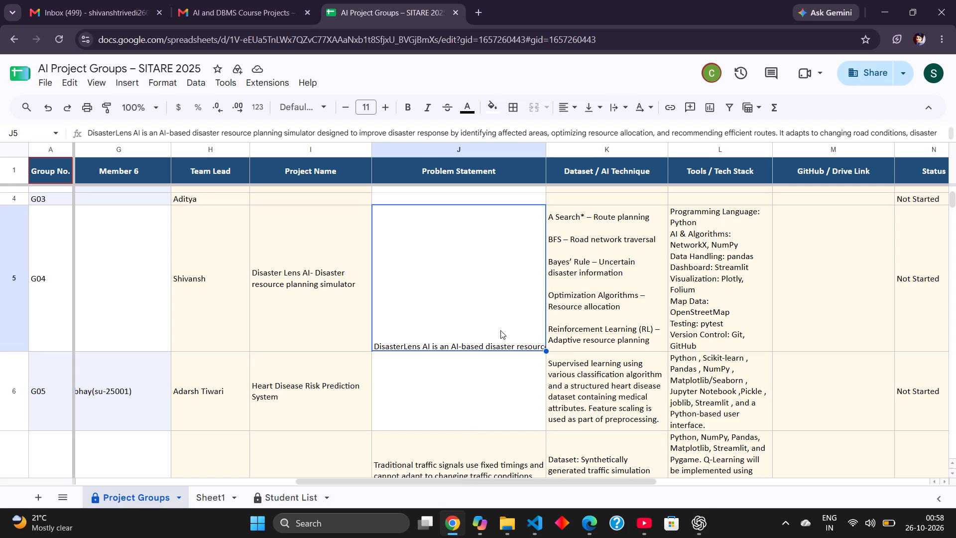
double_click(500, 330)
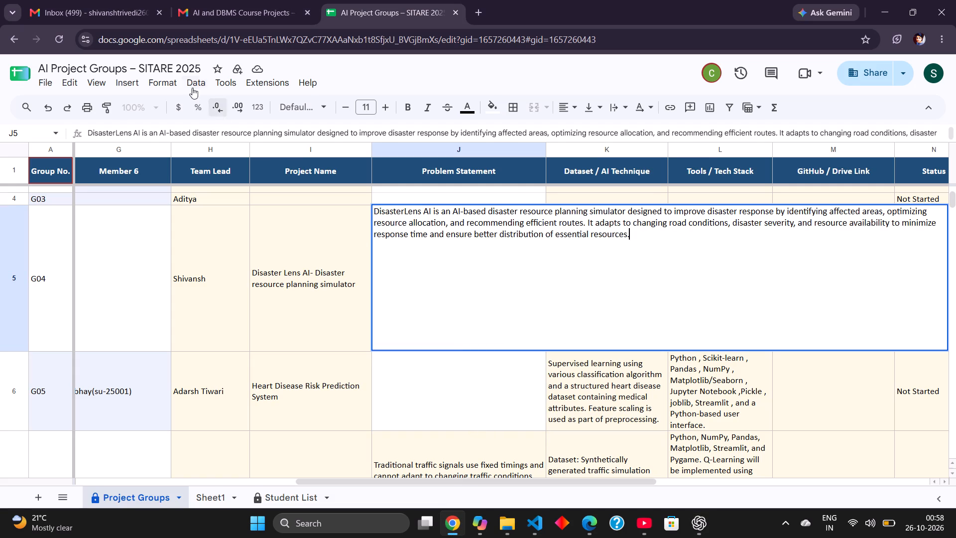
left_click(170, 87)
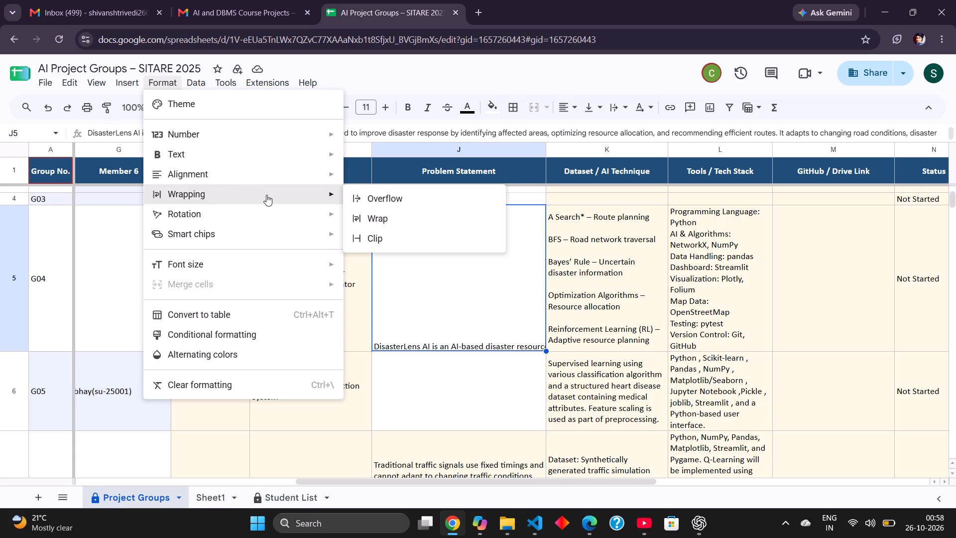
left_click(363, 218)
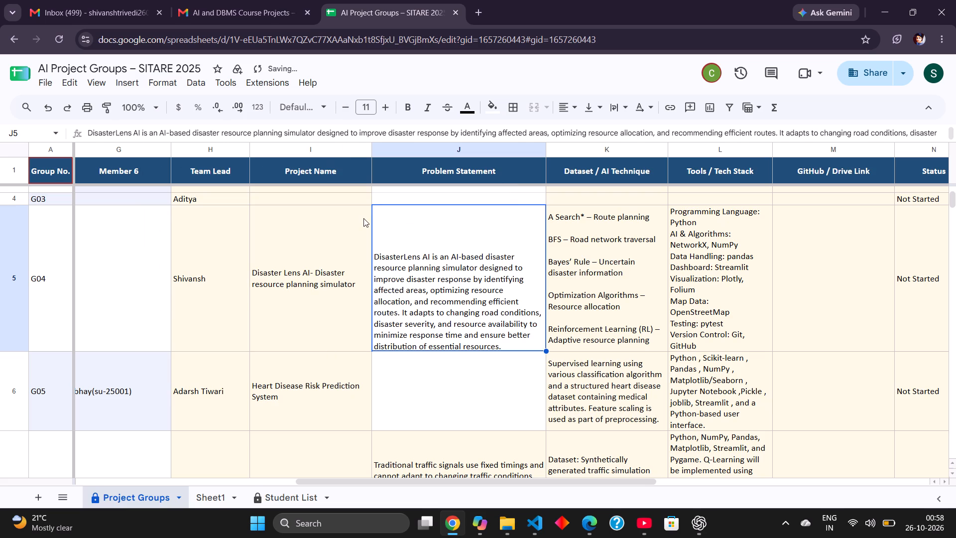
left_click(497, 367)
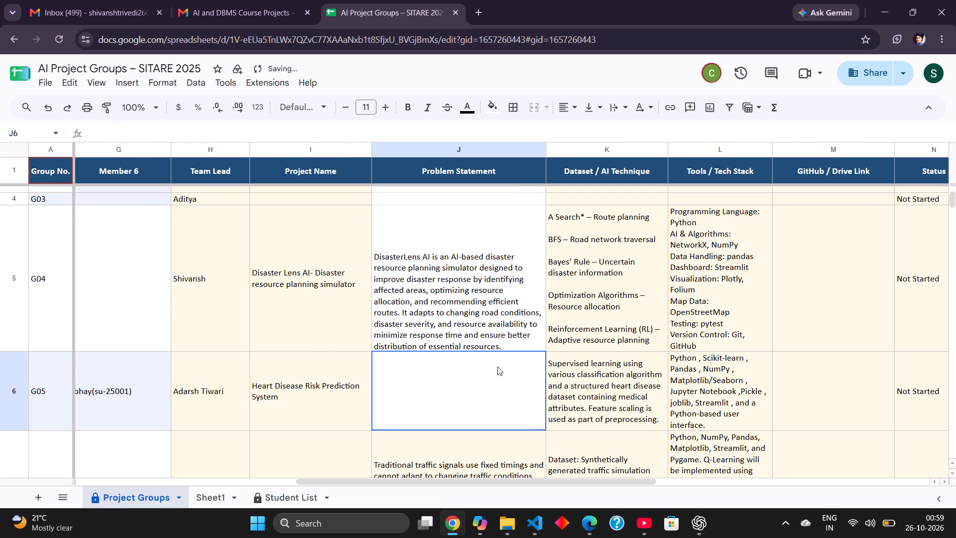
Check G04's Problem Statement text in row 5 and compare its layout with the neighbouring groups' rows.
scroll(514, 345, "up", 1)
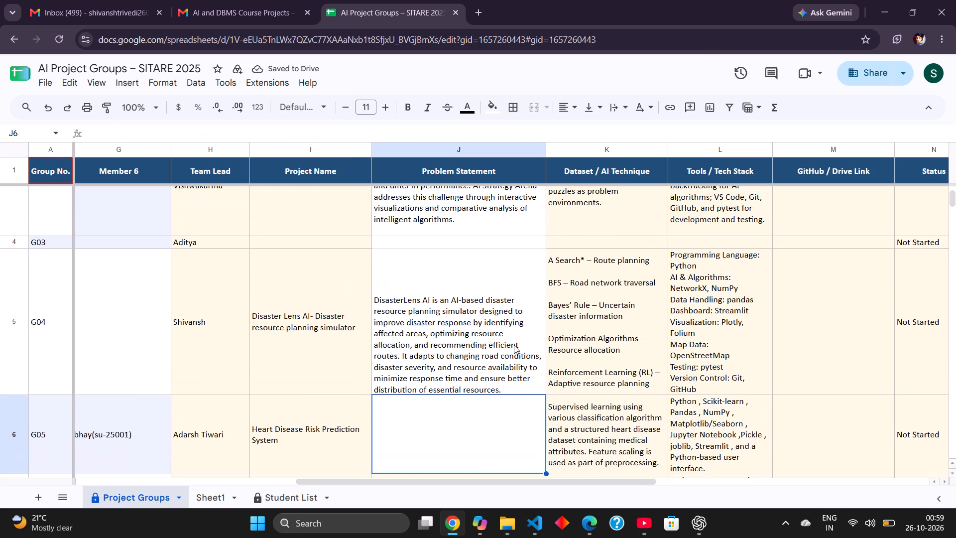
scroll(514, 345, "up", 1)
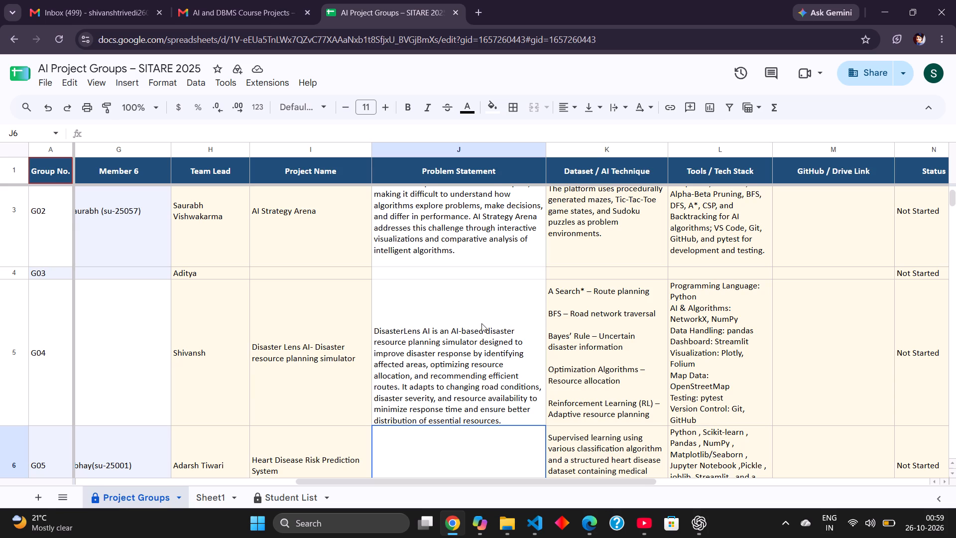
left_click(375, 329)
left_click(375, 329)
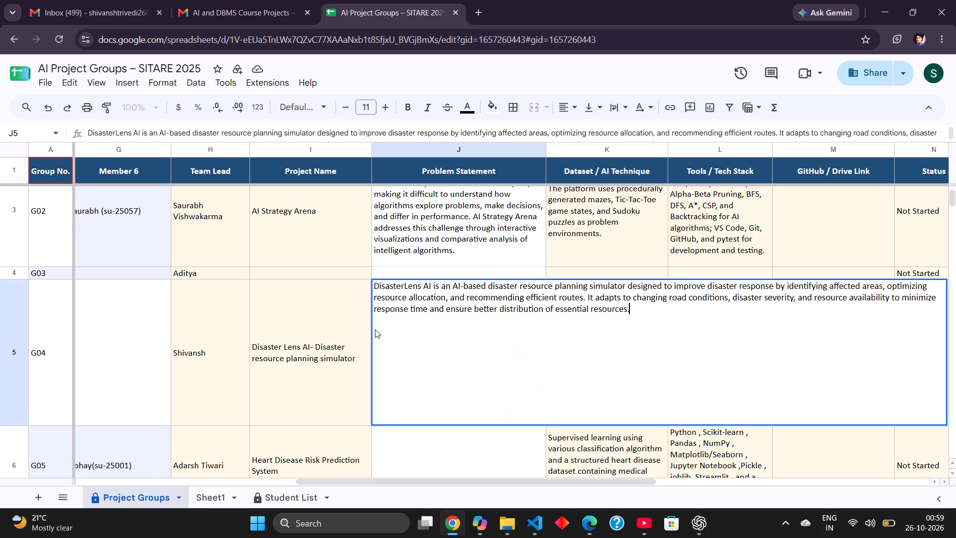
key("Return")
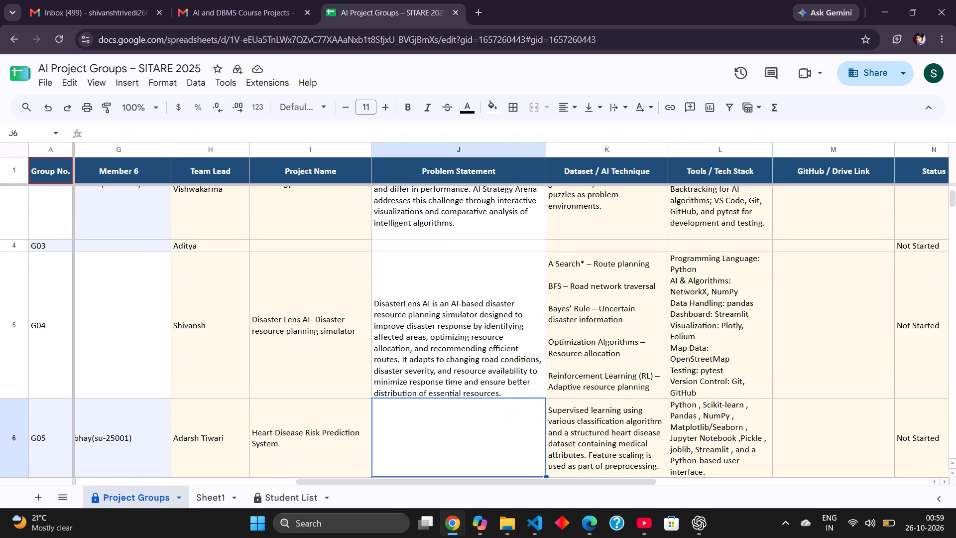
scroll(427, 295, "down", 1)
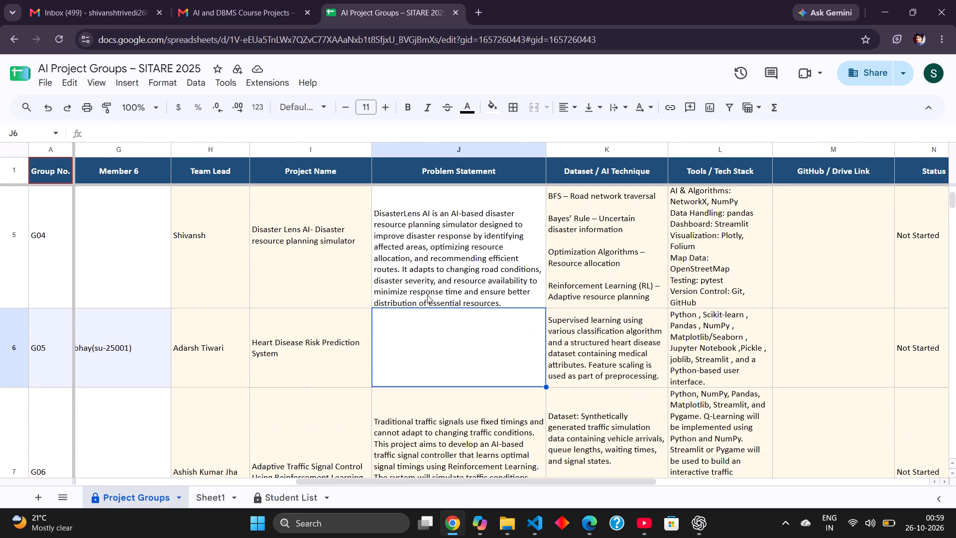
scroll(427, 295, "down", 1)
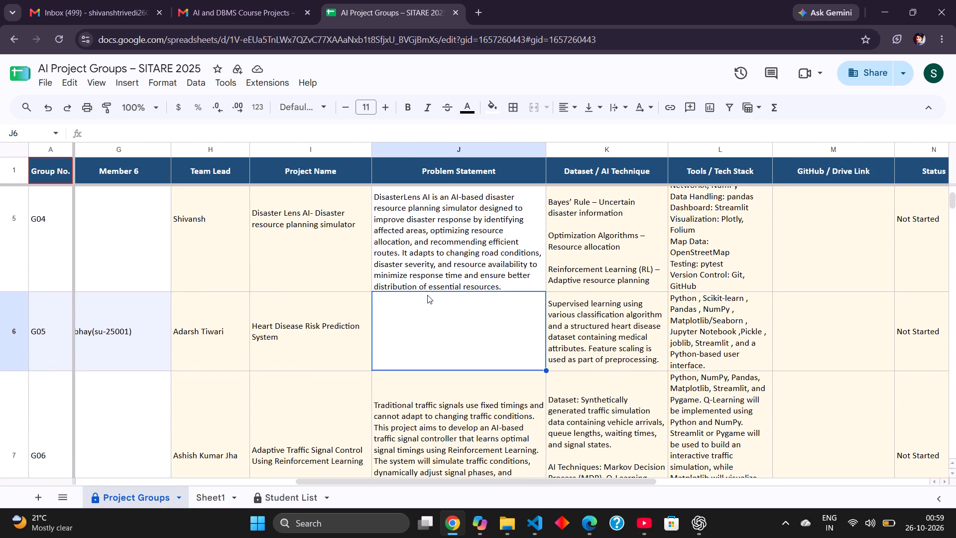
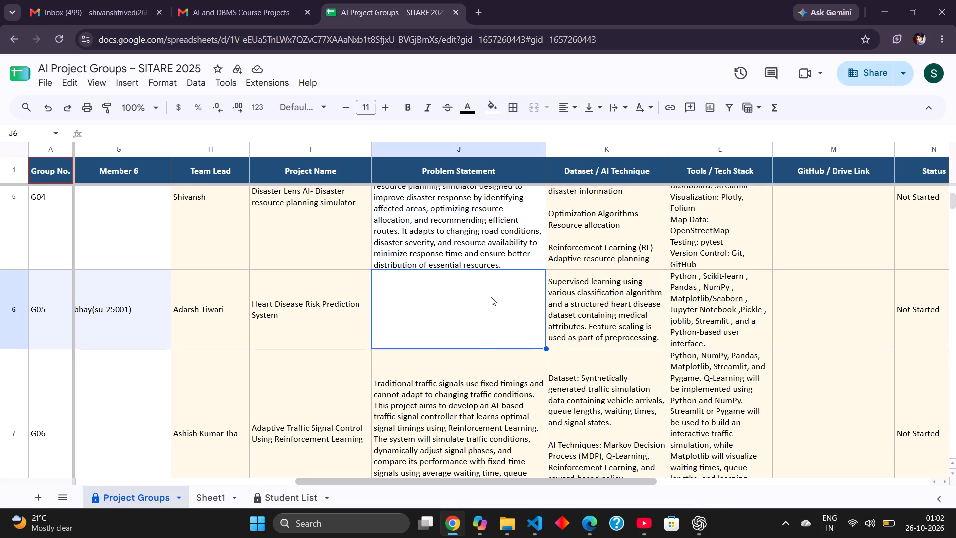
scroll(491, 297, "up", 1)
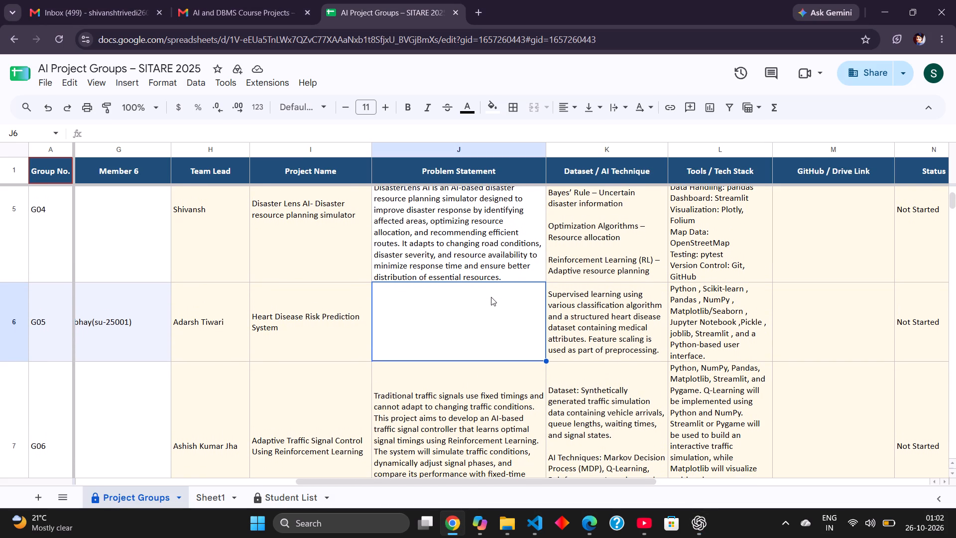
left_click(734, 81)
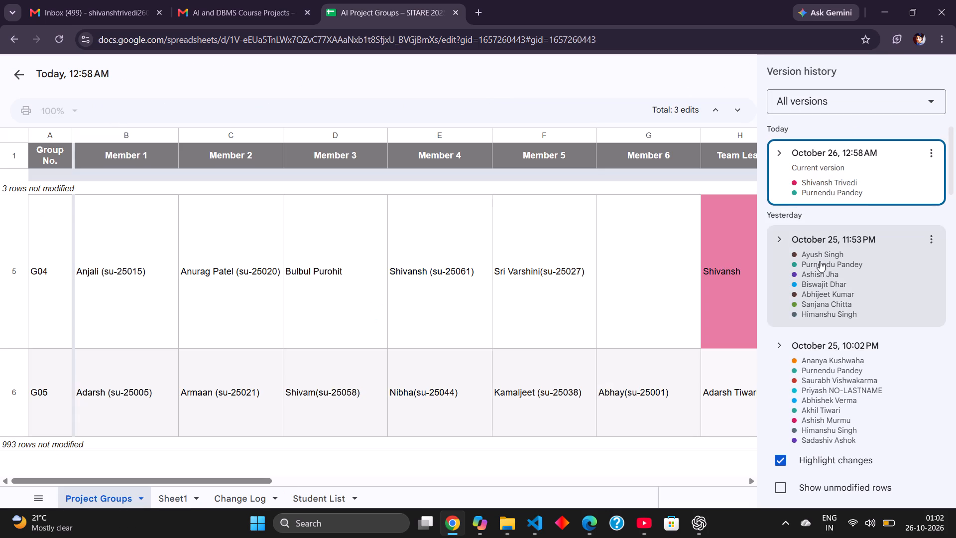
Examine the highlighted changes to the G04 and G05 rows in the current version, including G05's Problem Statement cell.
scroll(820, 261, "up", 1)
scroll(720, 275, "left", 5)
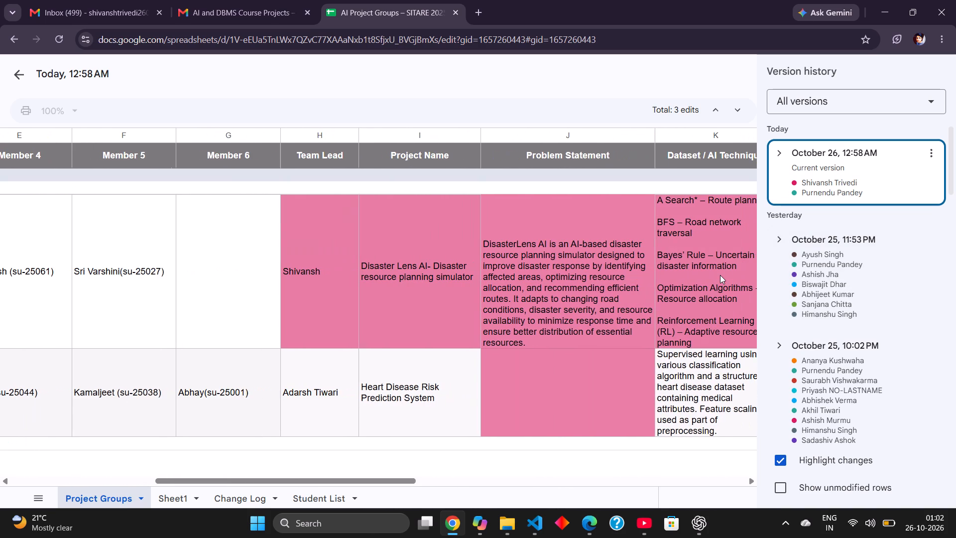
scroll(720, 275, "down", 3)
scroll(643, 323, "down", 2)
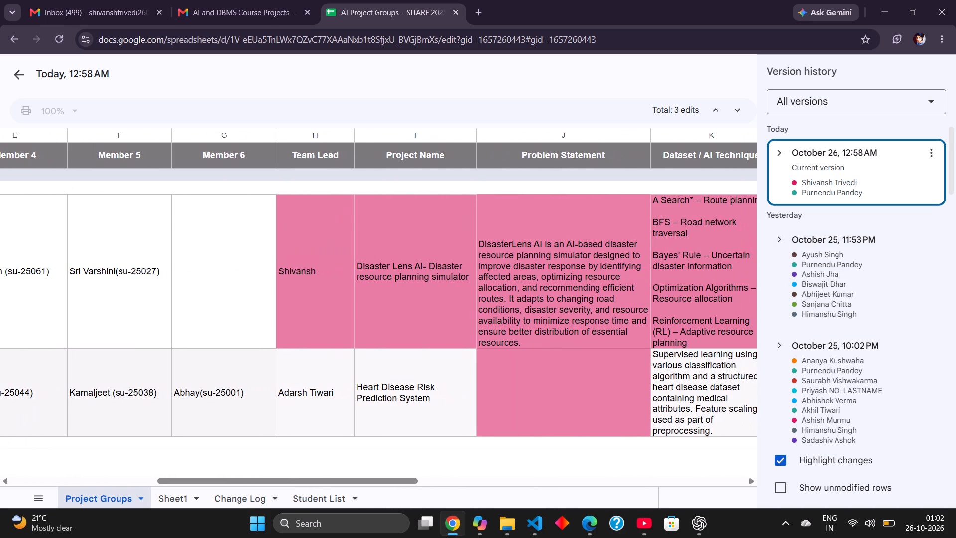
scroll(643, 323, "down", 2)
scroll(666, 352, "up", 2)
scroll(666, 352, "down", 2)
scroll(666, 352, "up", 3)
scroll(666, 352, "down", 1)
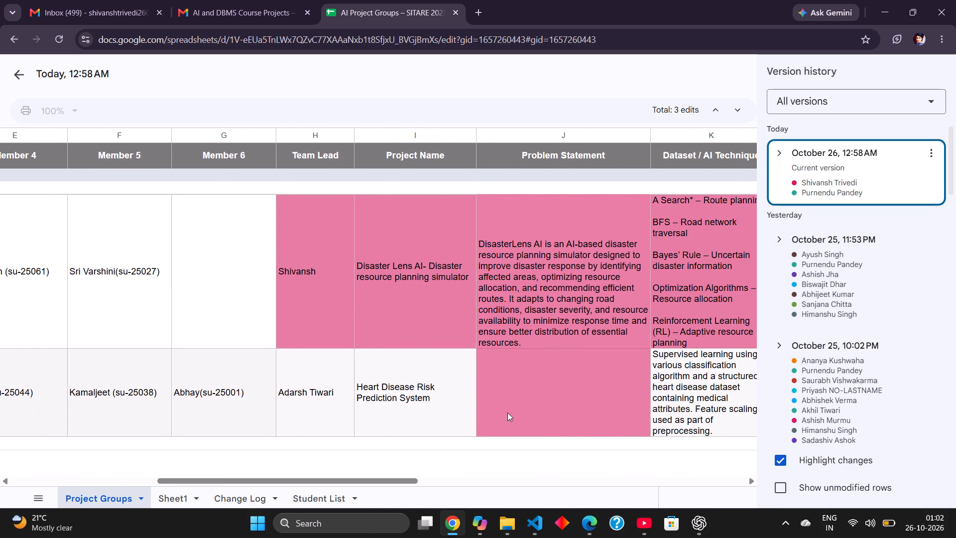
left_click(507, 412)
scroll(507, 412, "down", 1)
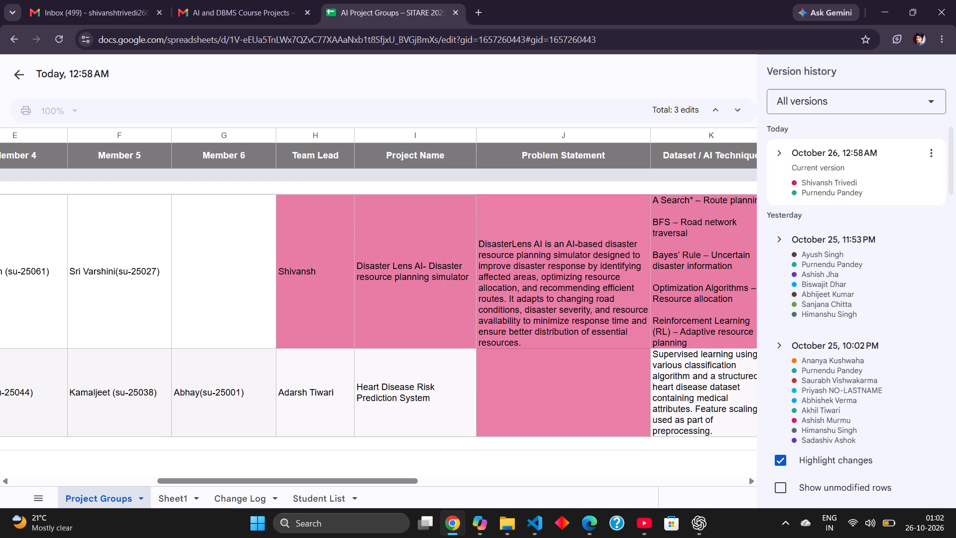
Look through the version list's dates and editors, and the G05 member names, for an earlier edit by a G05 member.
scroll(824, 322, "down", 1)
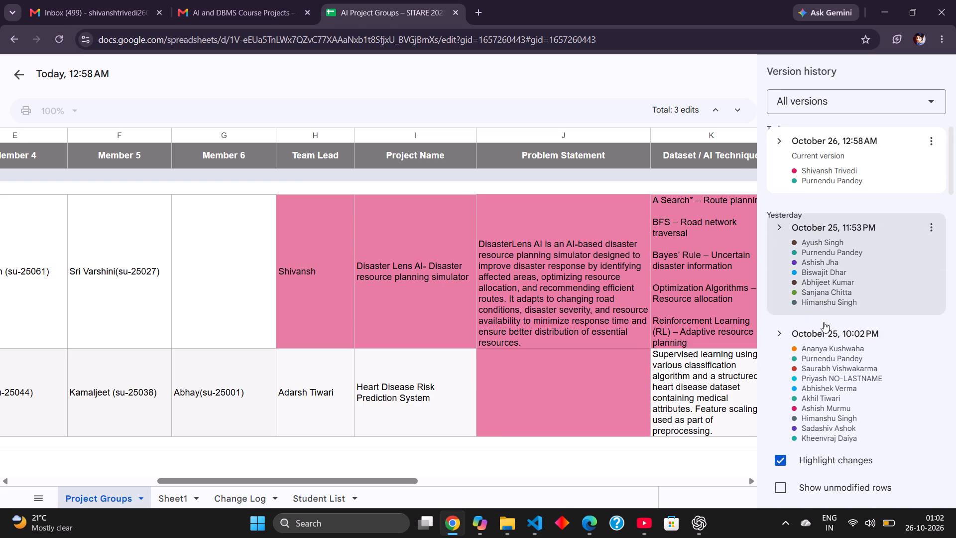
scroll(824, 322, "down", 3)
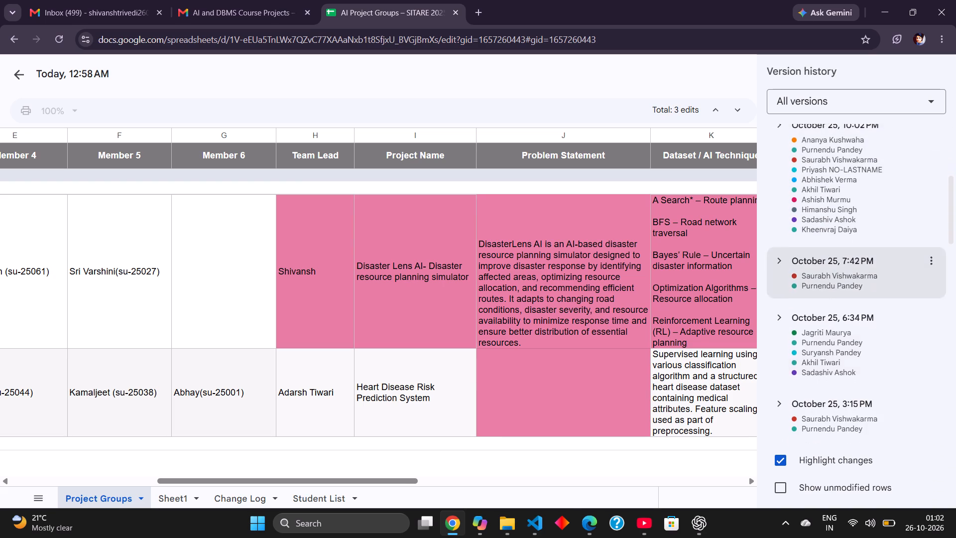
scroll(824, 322, "down", 3)
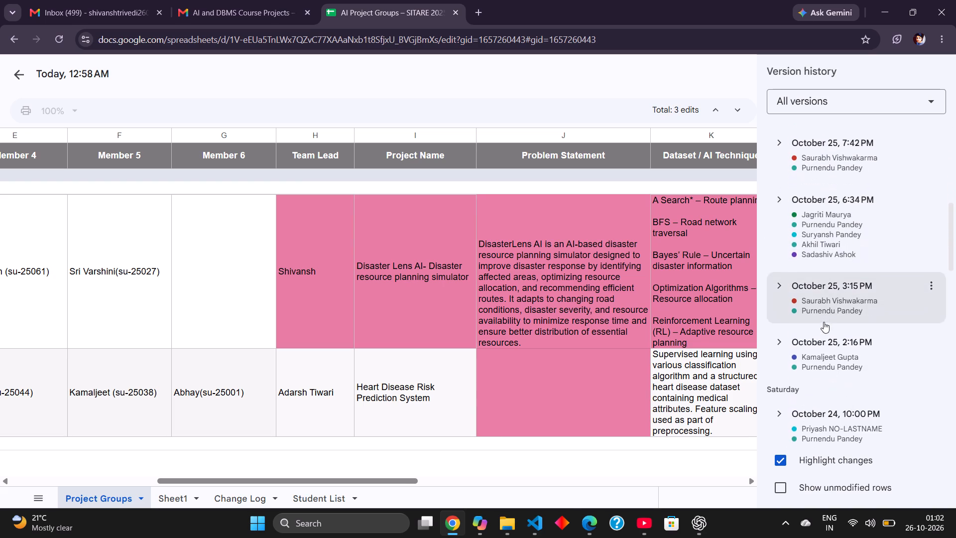
scroll(824, 322, "down", 2)
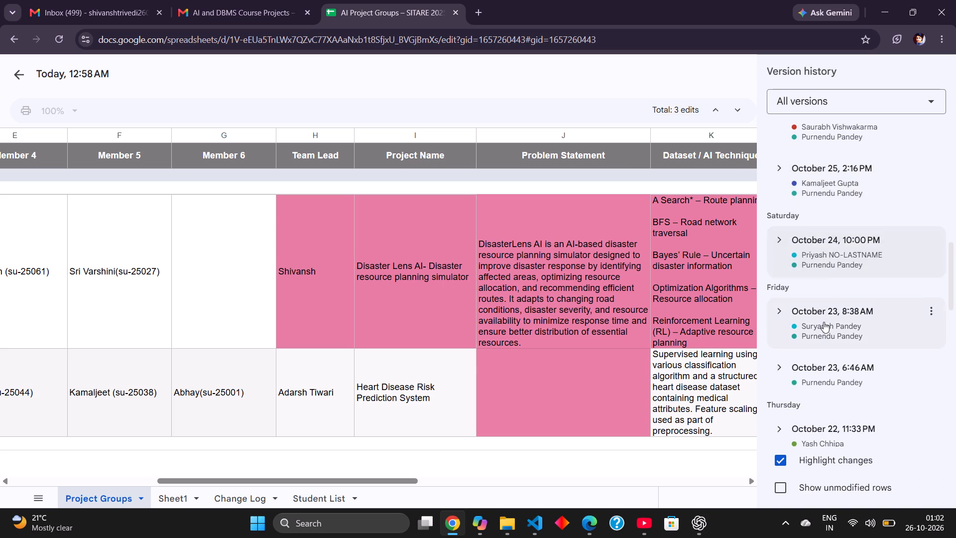
scroll(824, 322, "down", 2)
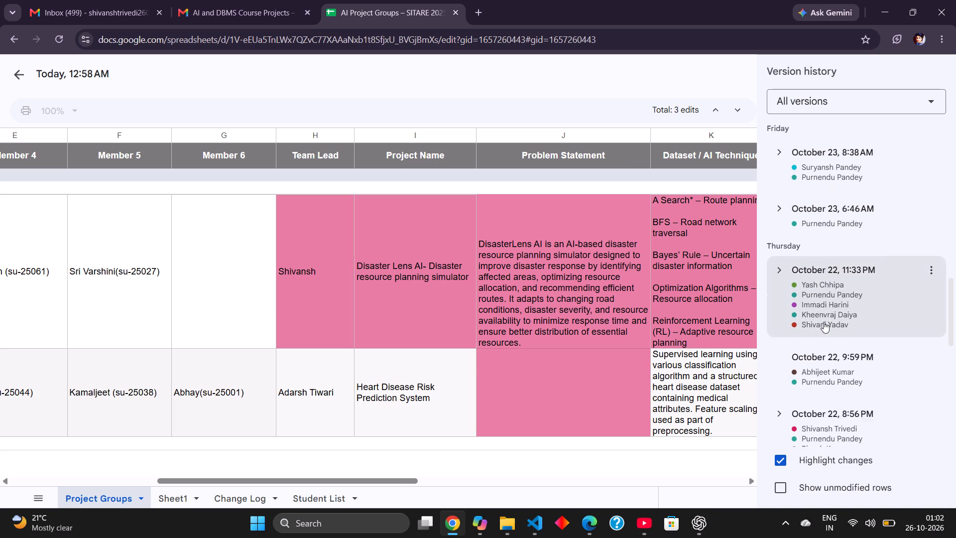
scroll(824, 322, "down", 2)
scroll(824, 322, "up", 1)
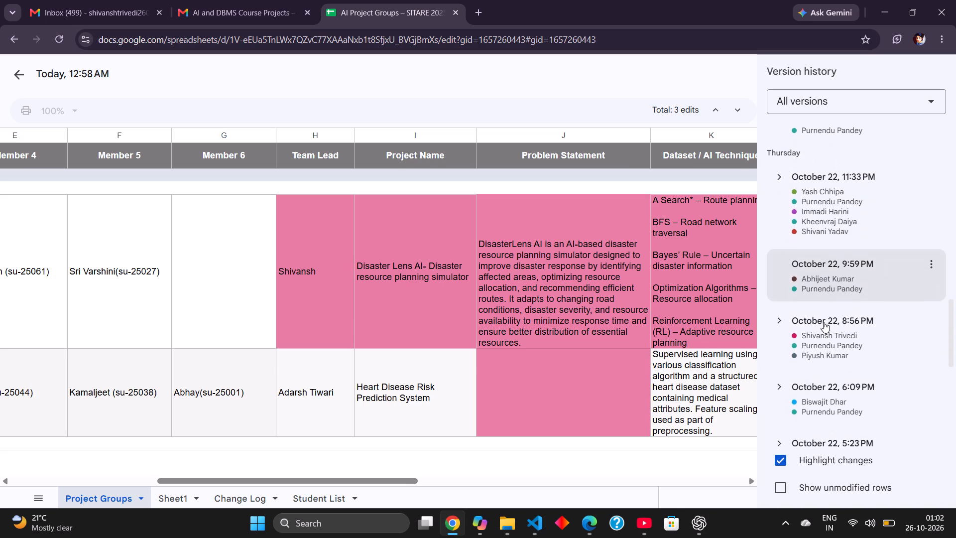
scroll(824, 322, "up", 2)
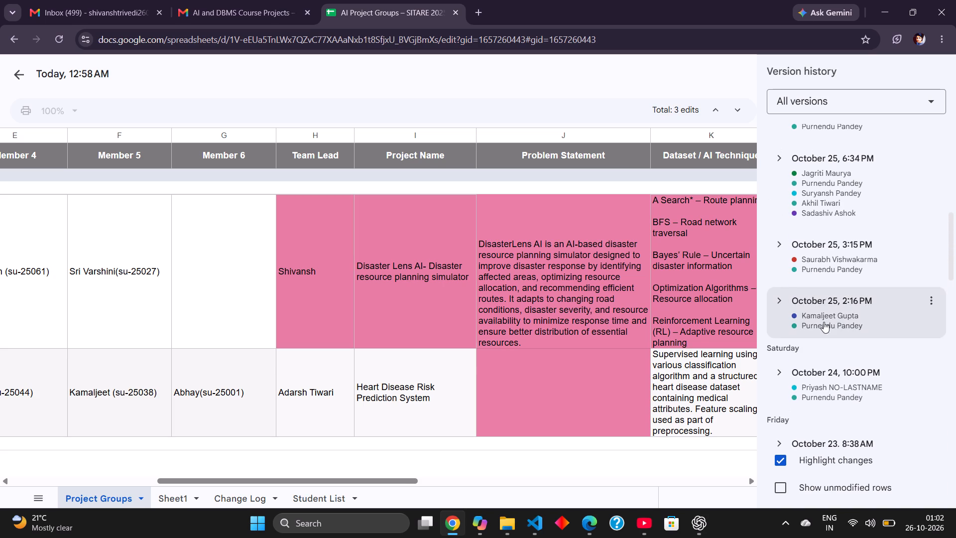
scroll(824, 322, "up", 2)
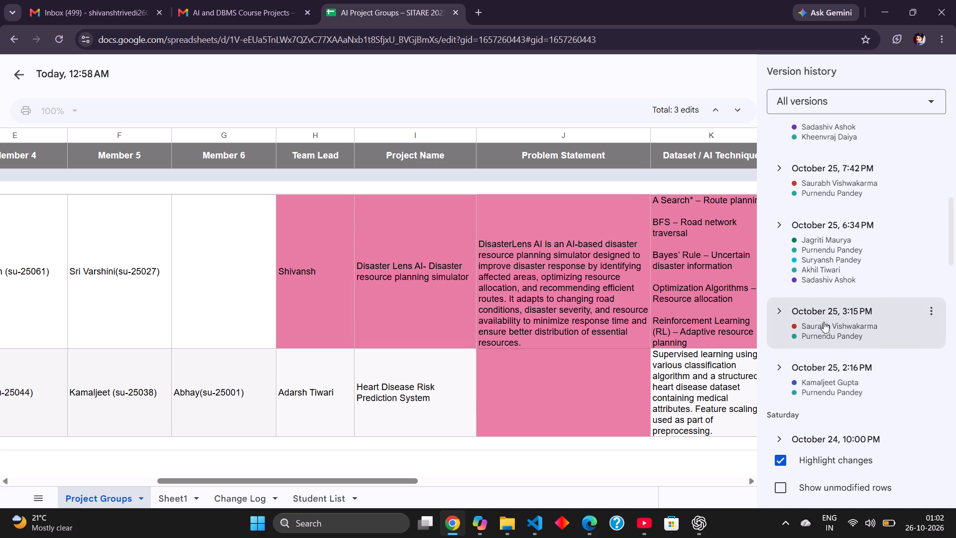
scroll(824, 322, "up", 3)
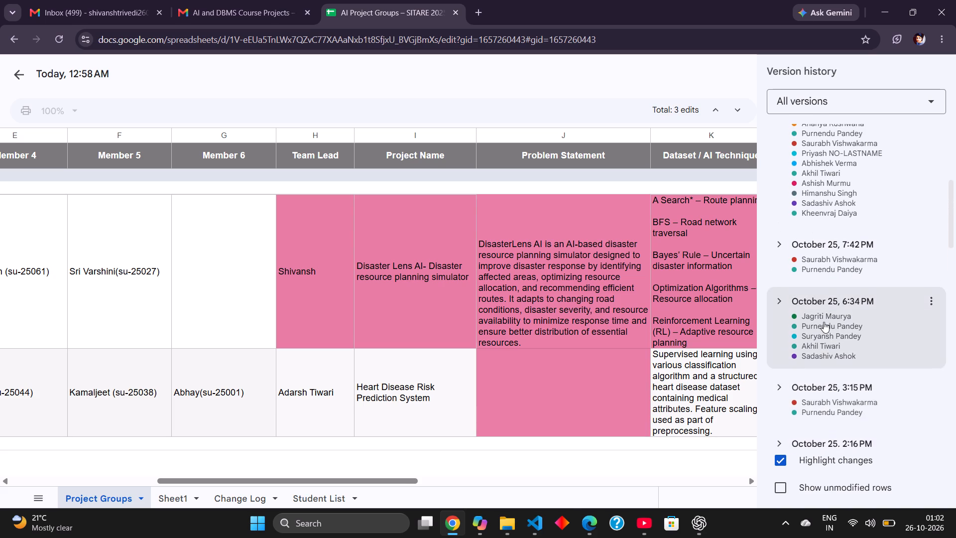
scroll(824, 322, "up", 2)
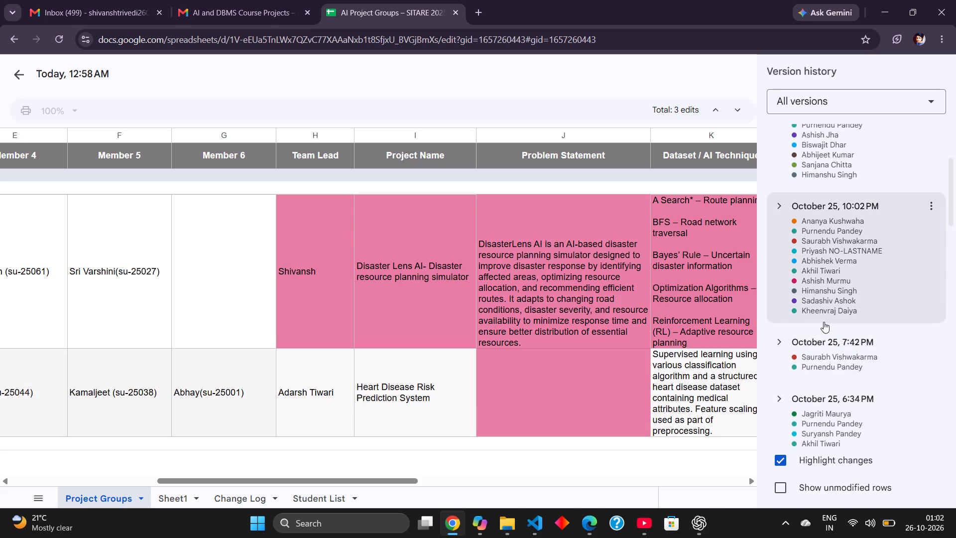
scroll(824, 322, "up", 1)
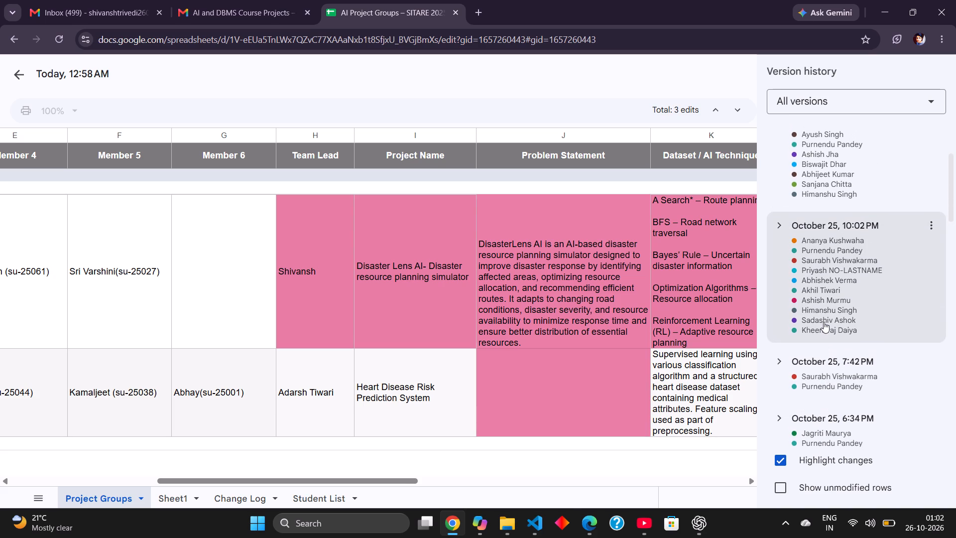
scroll(824, 322, "up", 2)
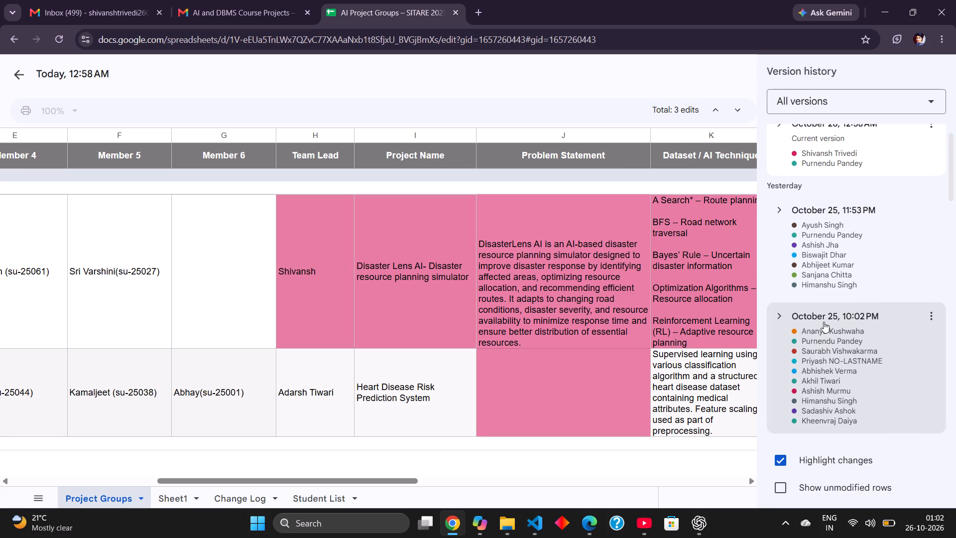
scroll(824, 322, "up", 2)
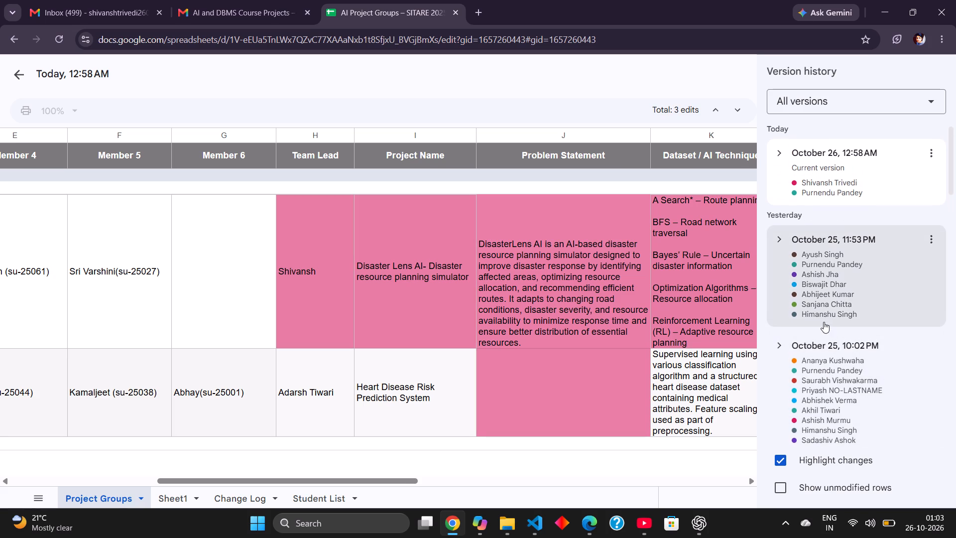
scroll(824, 322, "down", 2)
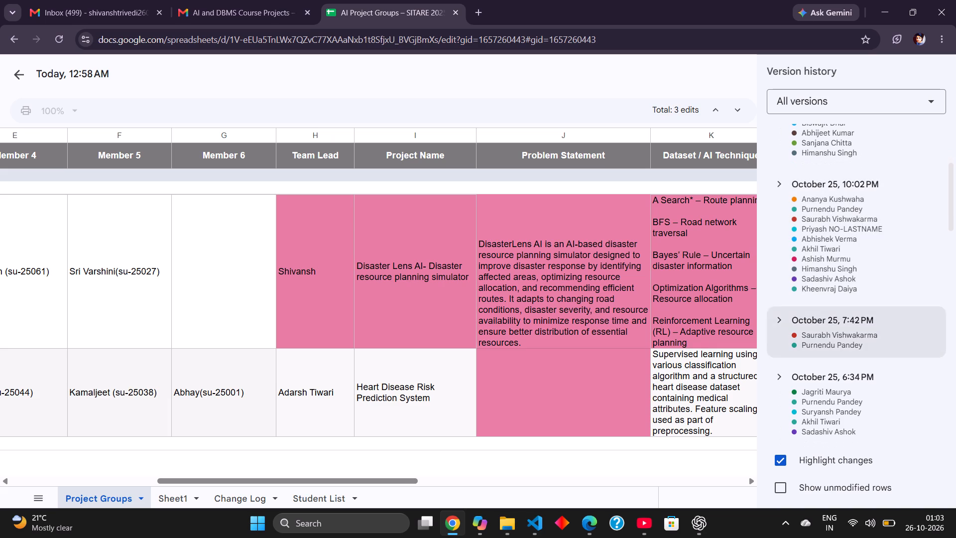
scroll(498, 281, "right", 5)
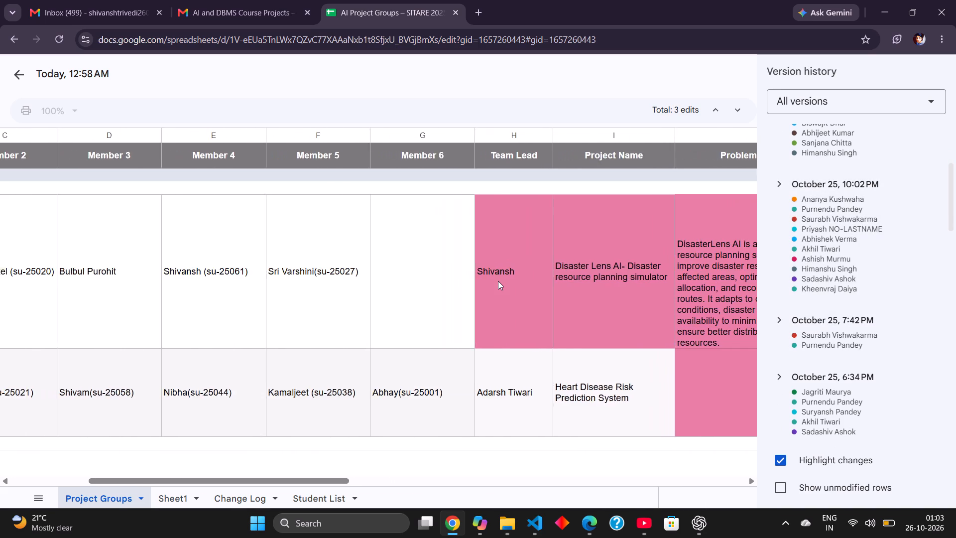
scroll(498, 281, "right", 3)
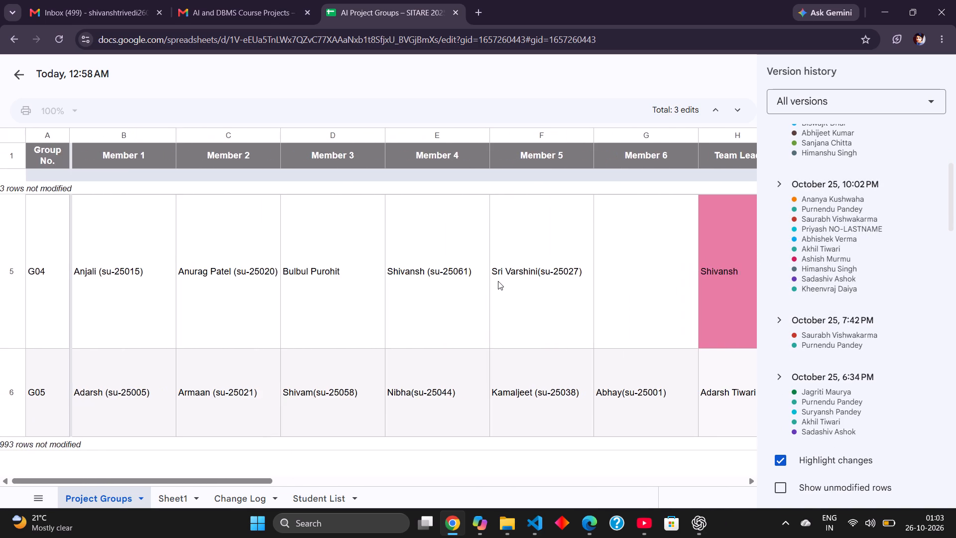
scroll(498, 281, "left", 2)
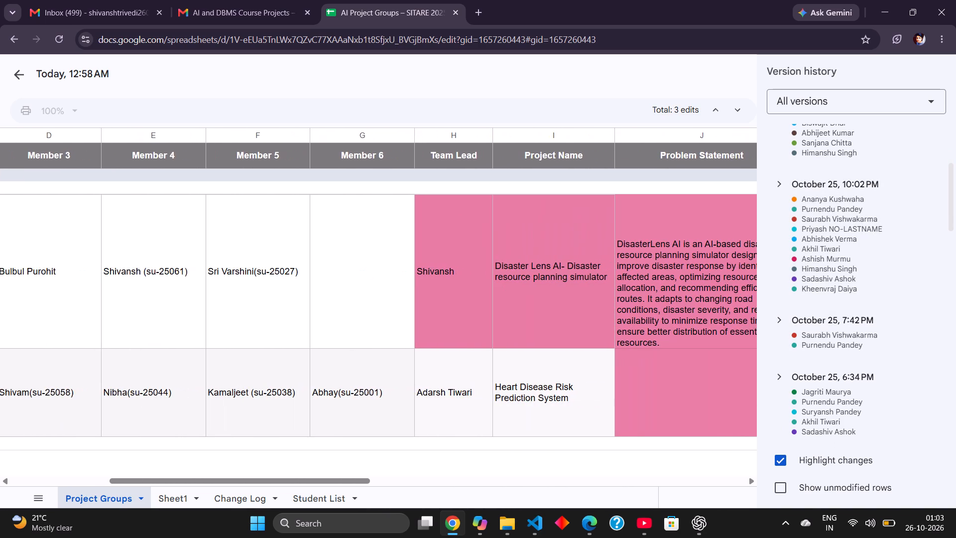
scroll(498, 281, "left", 1)
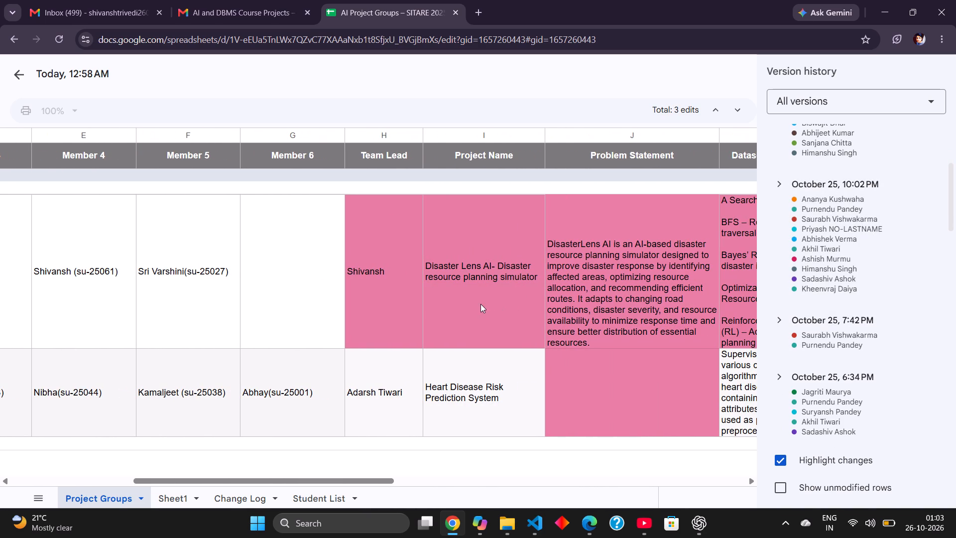
Open the October 25, 2:16 PM version and read G05's Problem Statement and the neighbouring project columns.
scroll(820, 335, "down", 1)
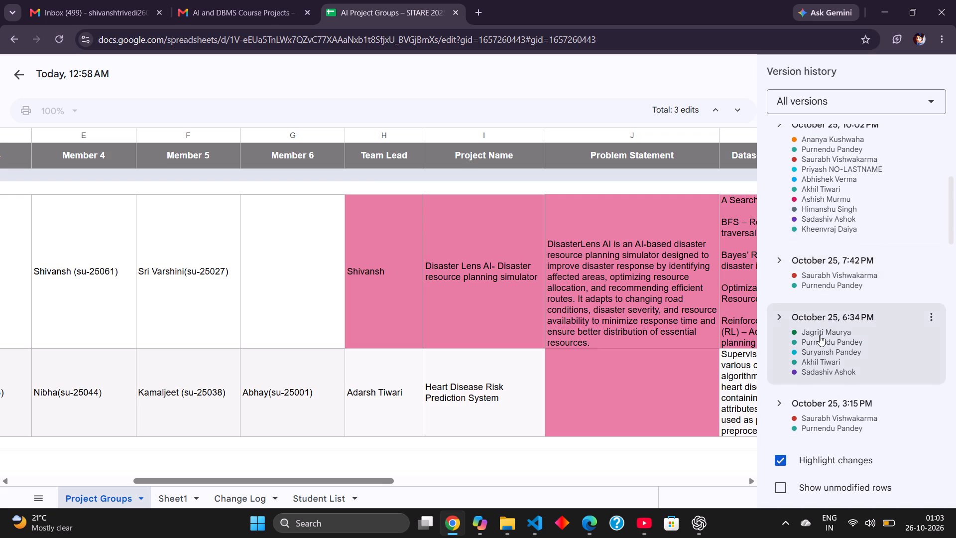
scroll(820, 335, "down", 2)
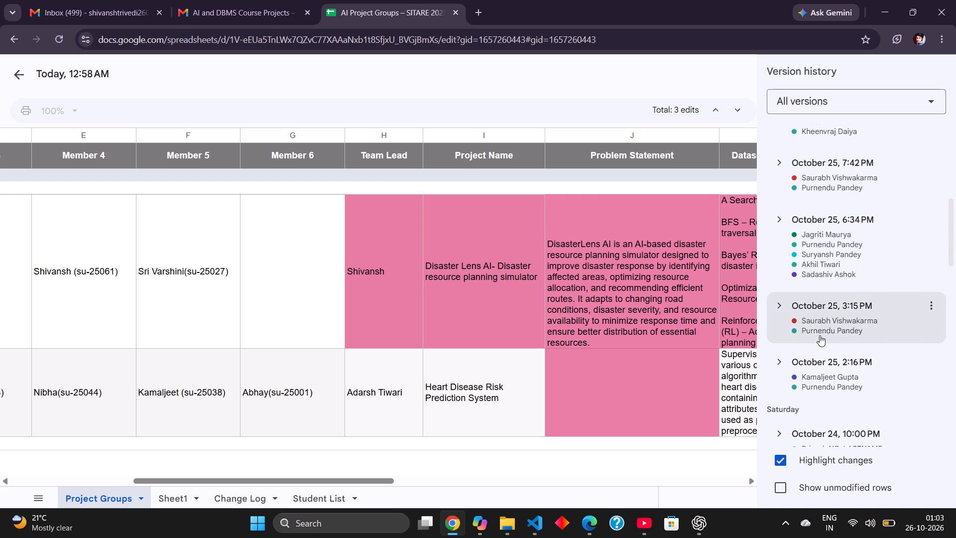
scroll(820, 335, "down", 1)
left_click(825, 376)
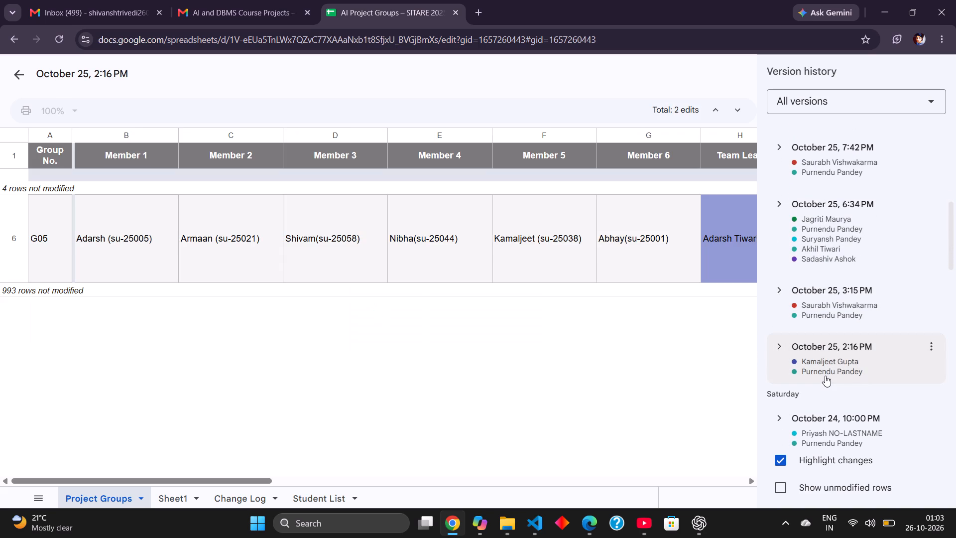
scroll(648, 260, "left", 3)
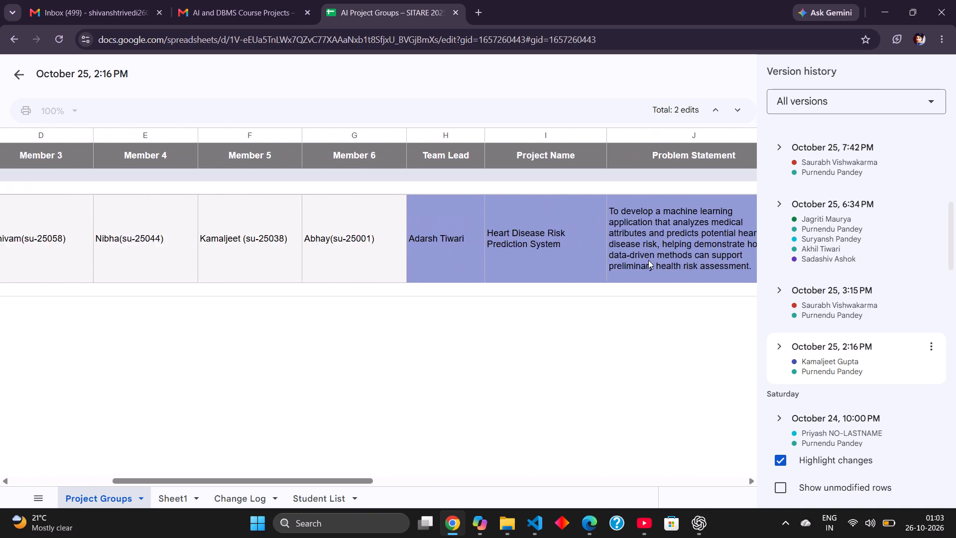
scroll(648, 260, "left", 3)
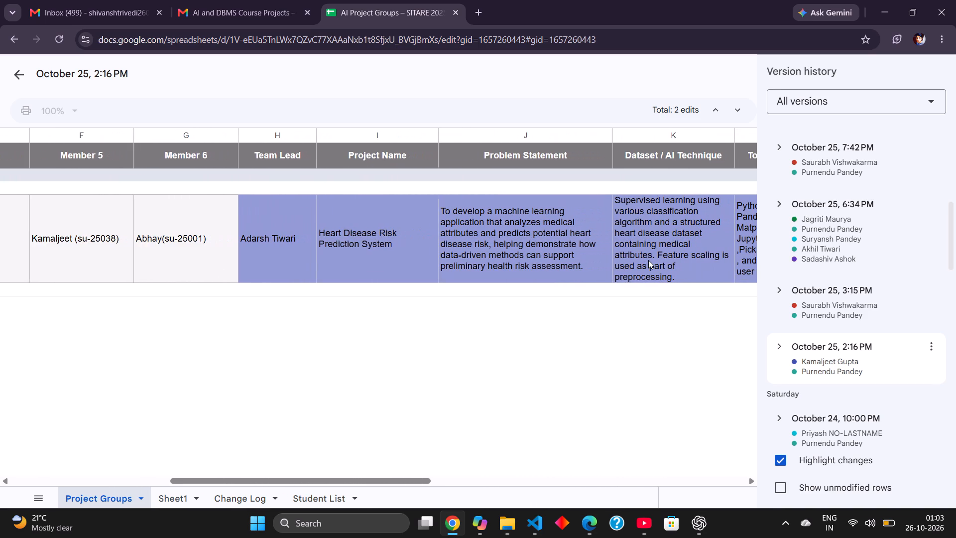
scroll(648, 260, "left", 3)
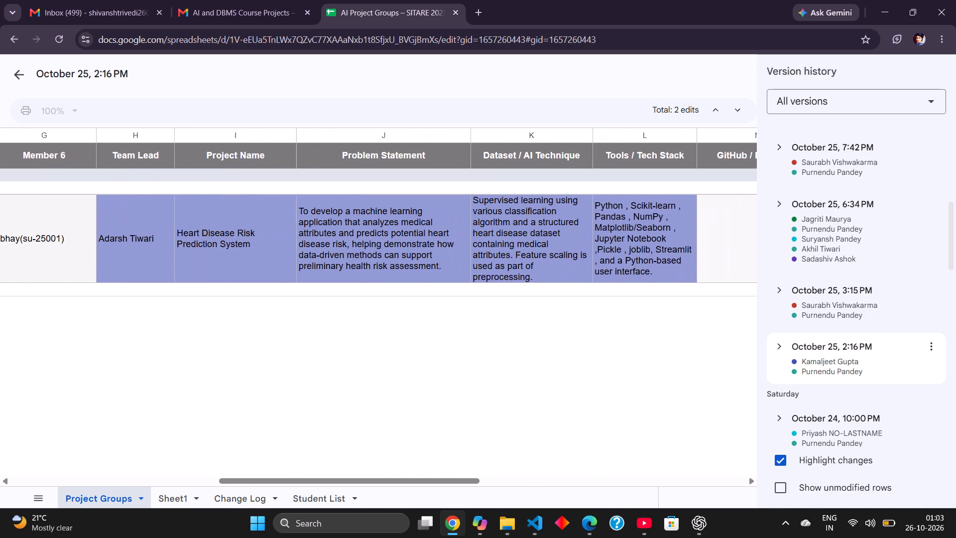
scroll(648, 260, "left", 2)
scroll(648, 260, "right", 2)
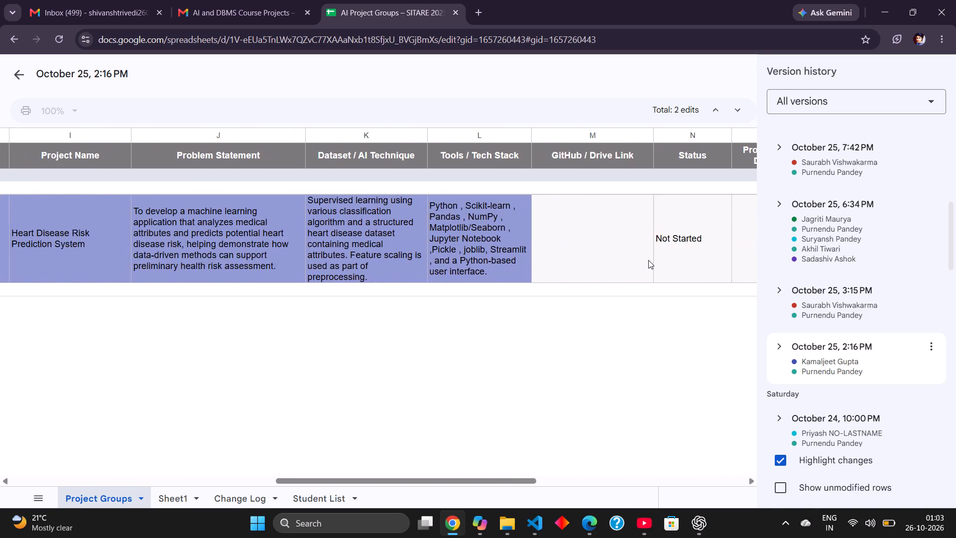
scroll(648, 260, "right", 3)
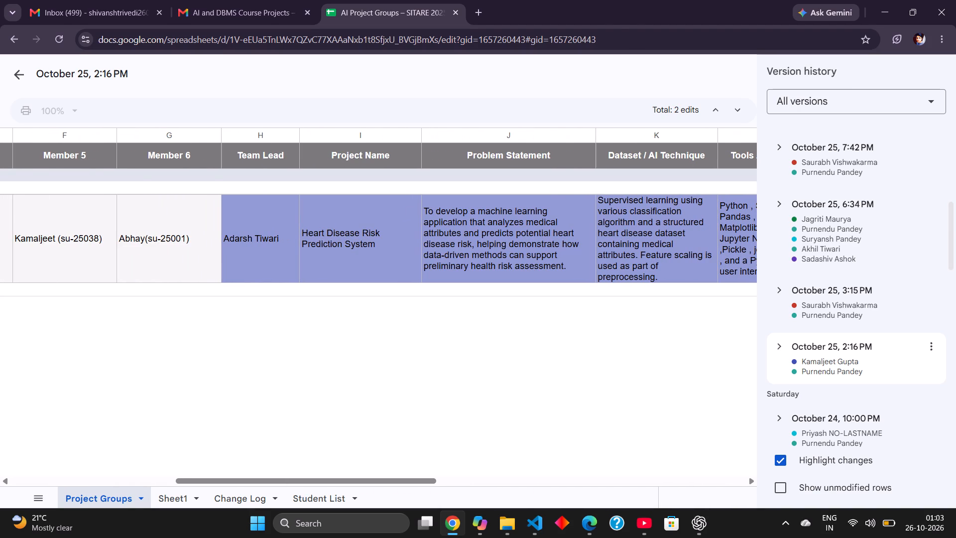
Copy G05's heart disease problem statement from the October 25, 2:16 PM version into G05's empty Problem Statement cell in the current sheet.
left_click_drag(426, 209, 532, 265)
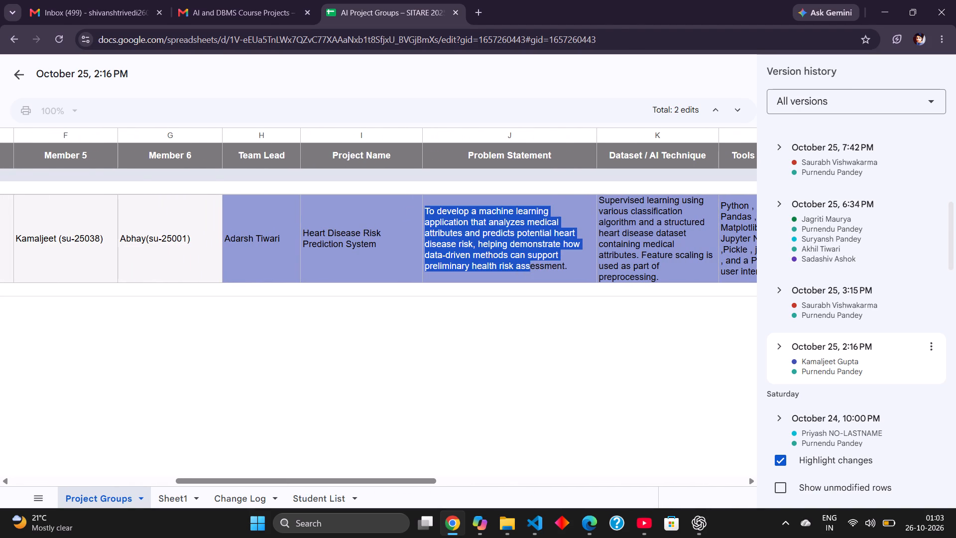
left_click_drag(532, 265, 567, 268)
key("ctrl+c")
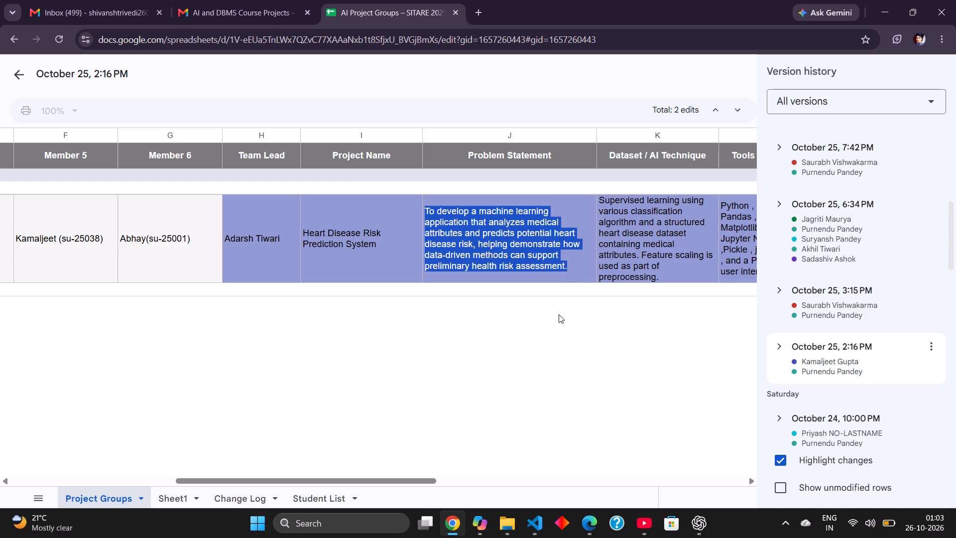
left_click(559, 314)
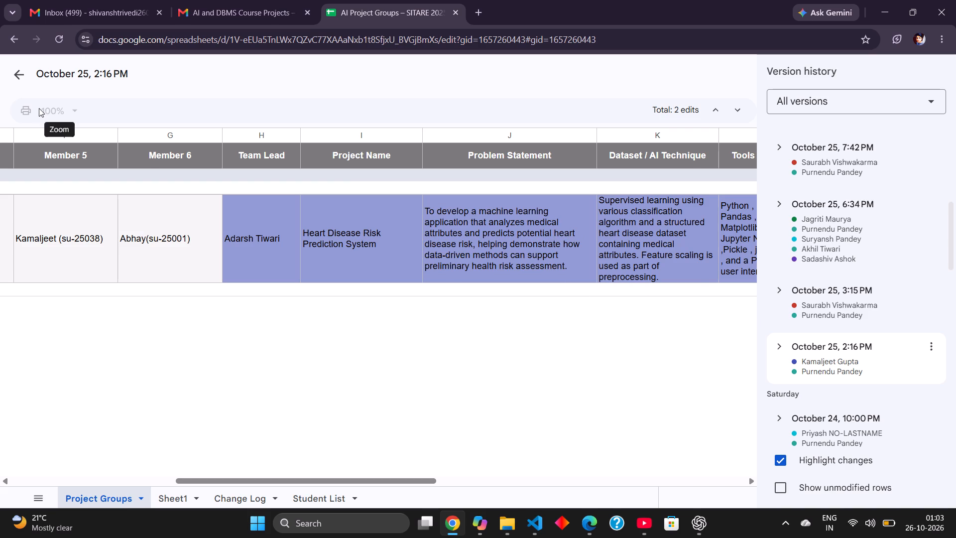
left_click(20, 77)
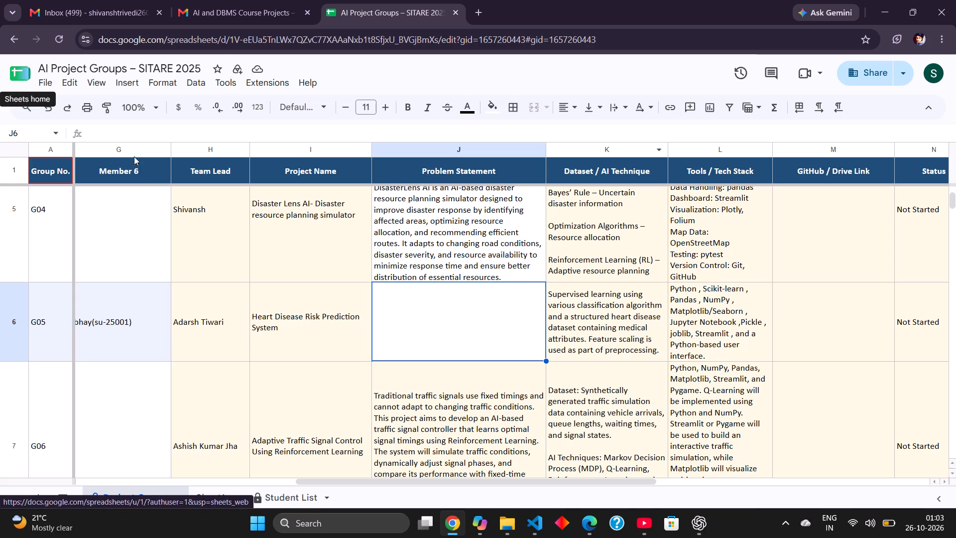
double_click(394, 315)
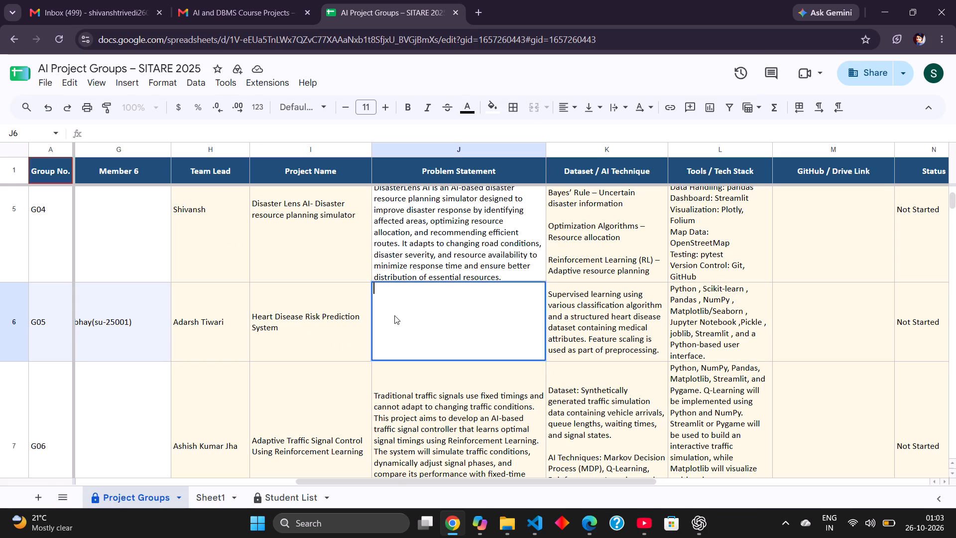
key("ctrl+v")
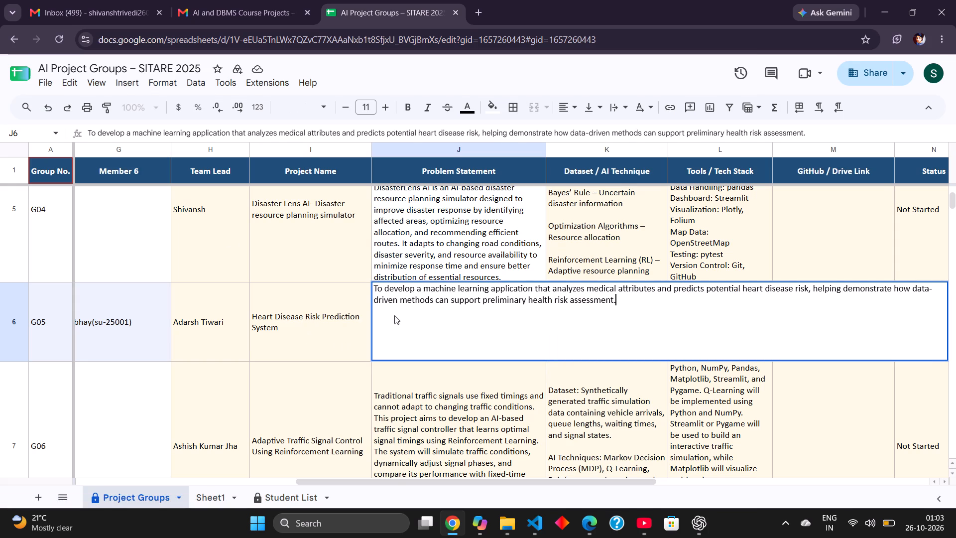
key("Return")
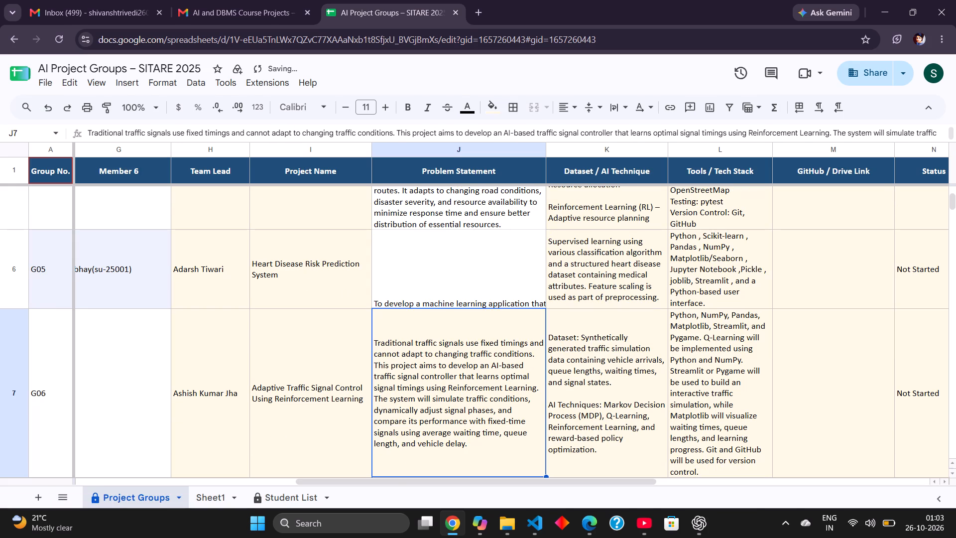
Set the text wrapping of G05's Problem Statement cell to Wrap.
left_click(414, 283)
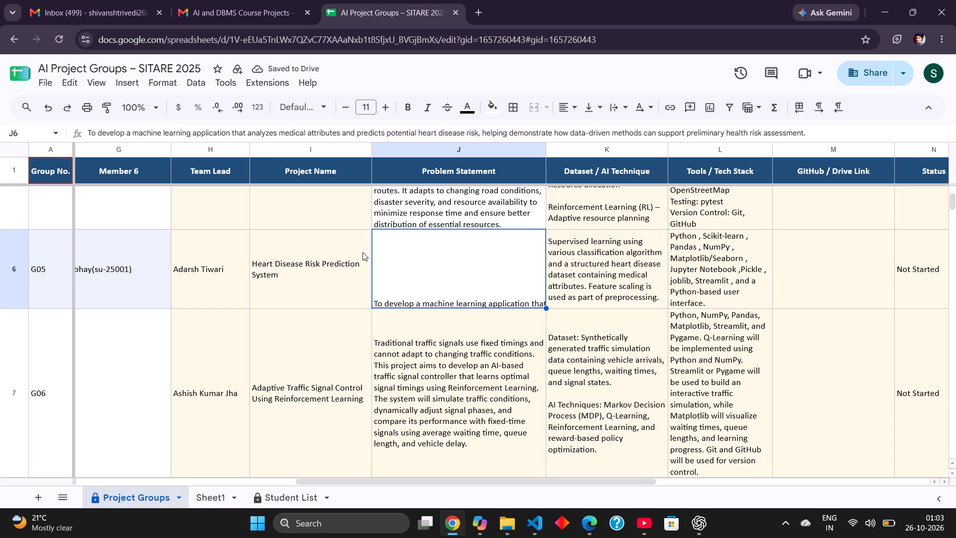
left_click(159, 88)
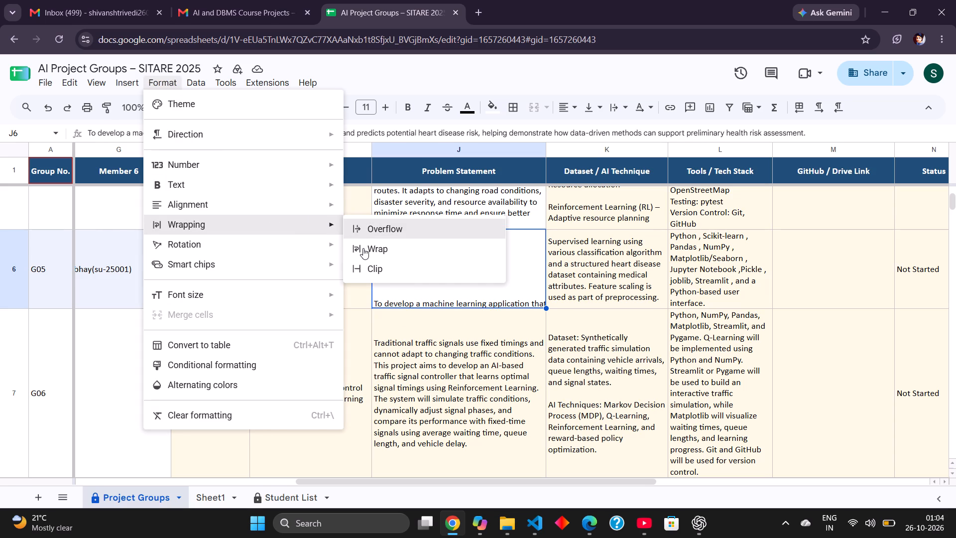
left_click(363, 248)
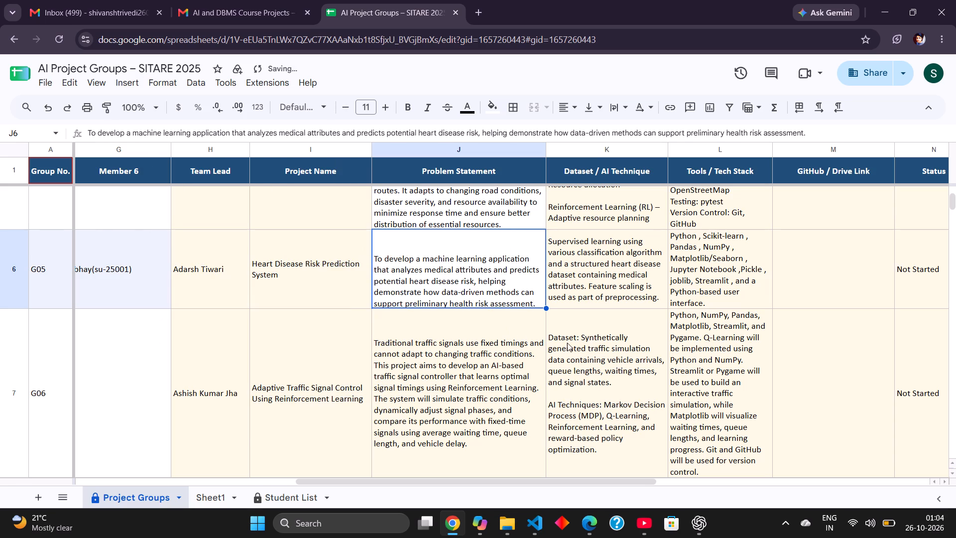
left_click(588, 337)
Look over the G01 to G10 rows and compare the contents and formatting of G04's and G05's cells with the other groups.
scroll(588, 337, "up", 1)
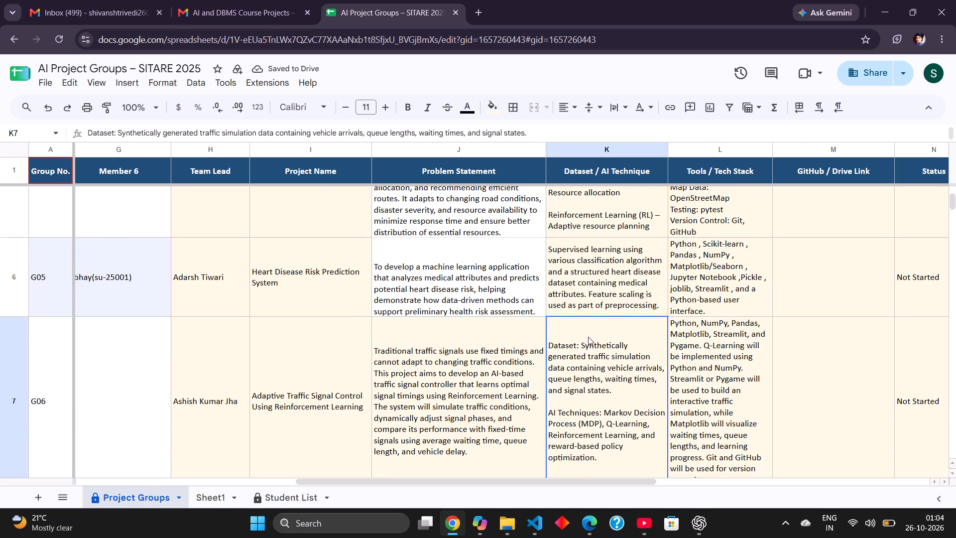
scroll(588, 337, "up", 1)
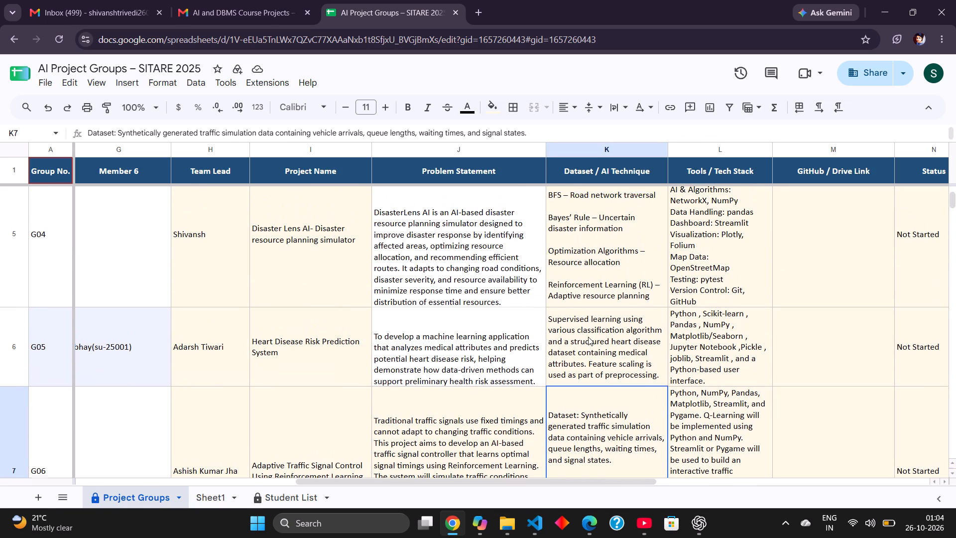
scroll(588, 337, "up", 1)
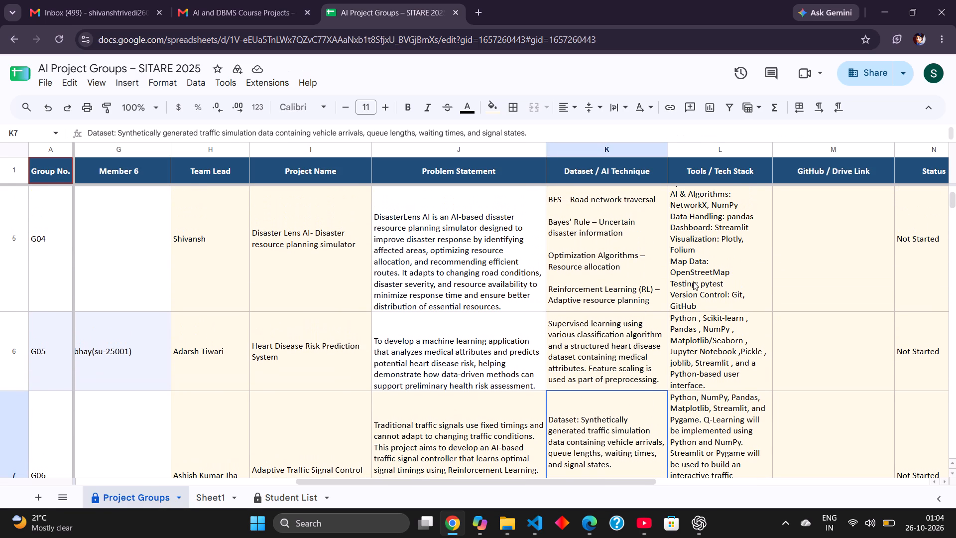
scroll(693, 281, "left", 5)
scroll(693, 281, "right", 6)
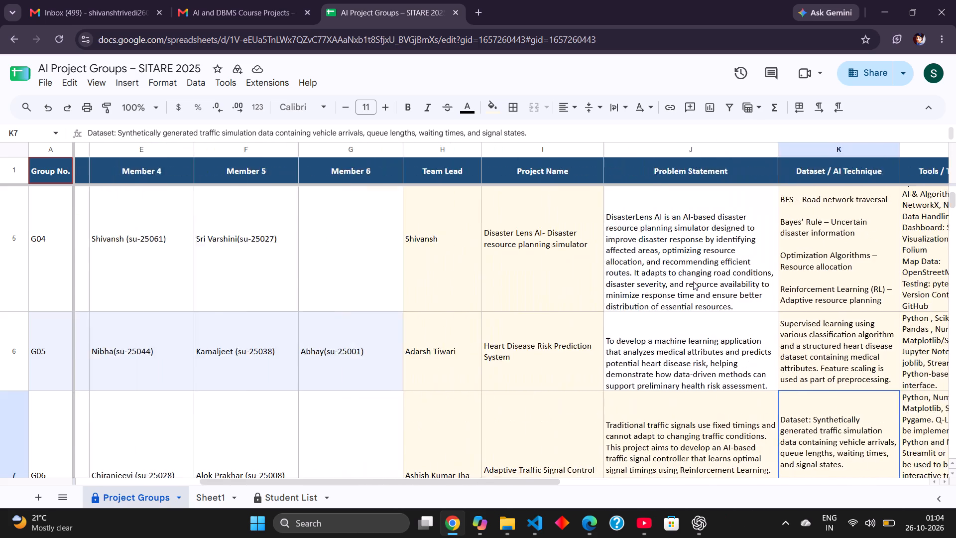
scroll(693, 281, "down", 6)
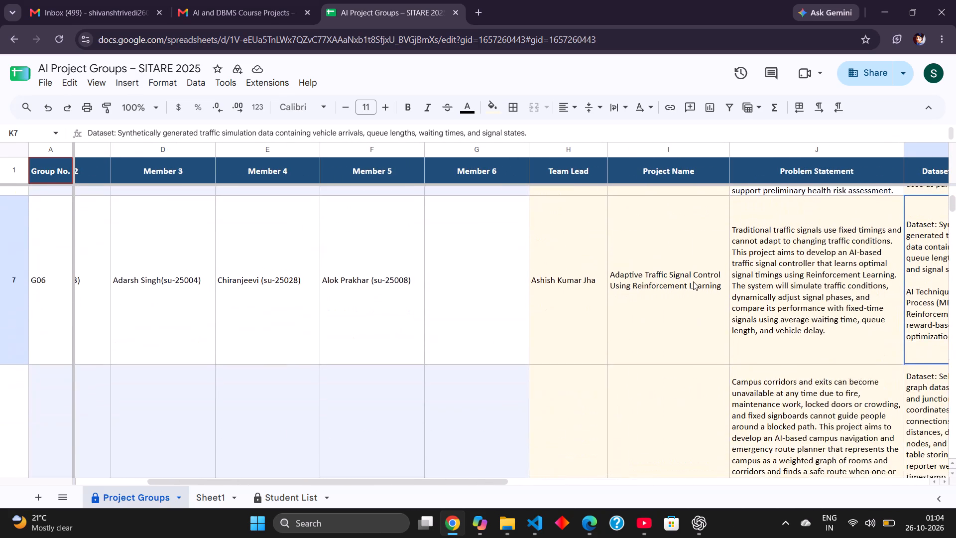
scroll(693, 281, "down", 1)
scroll(693, 281, "up", 1)
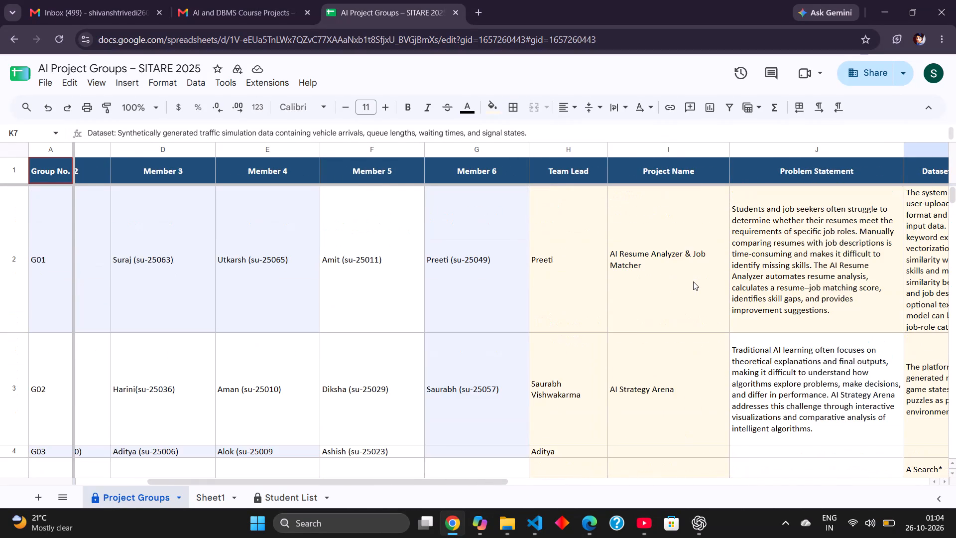
scroll(693, 281, "up", 1)
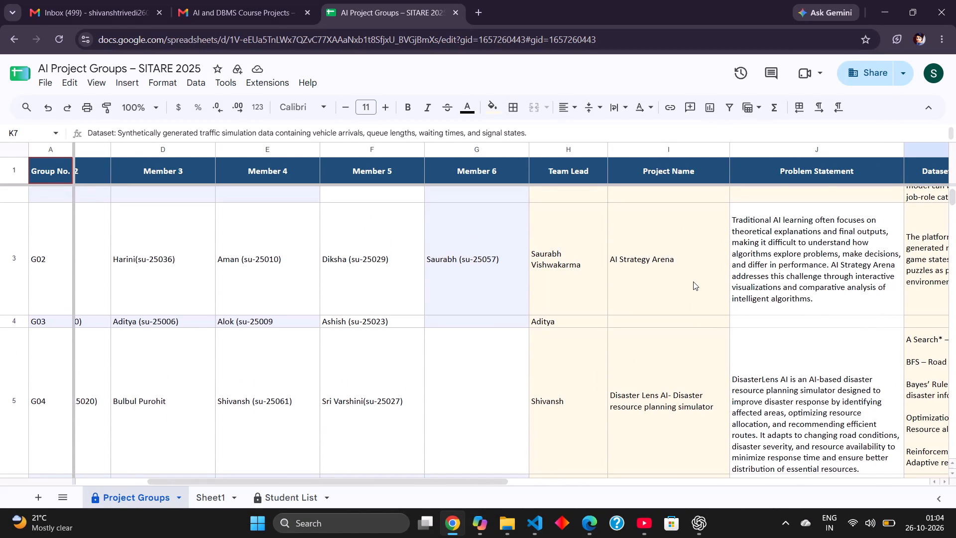
scroll(693, 281, "up", 1)
scroll(693, 281, "down", 2)
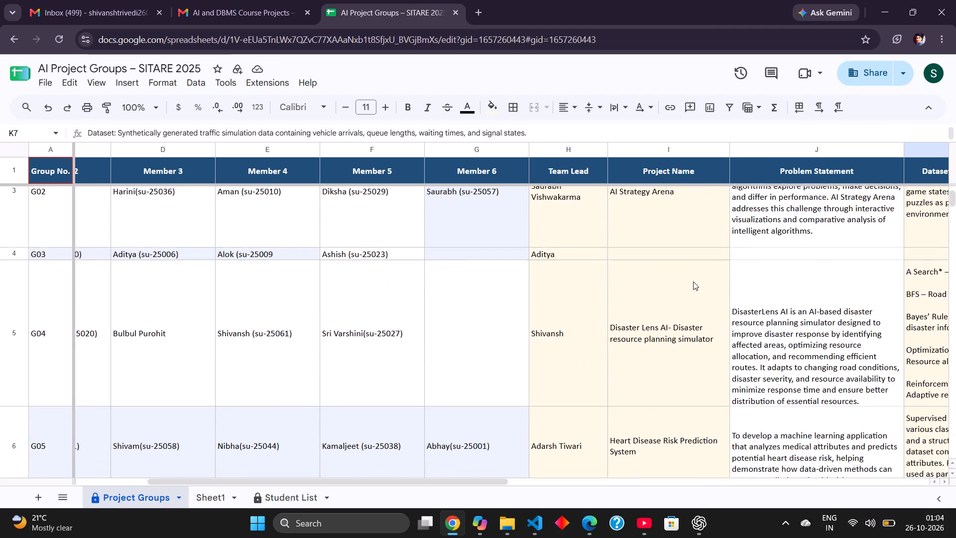
scroll(693, 281, "down", 6)
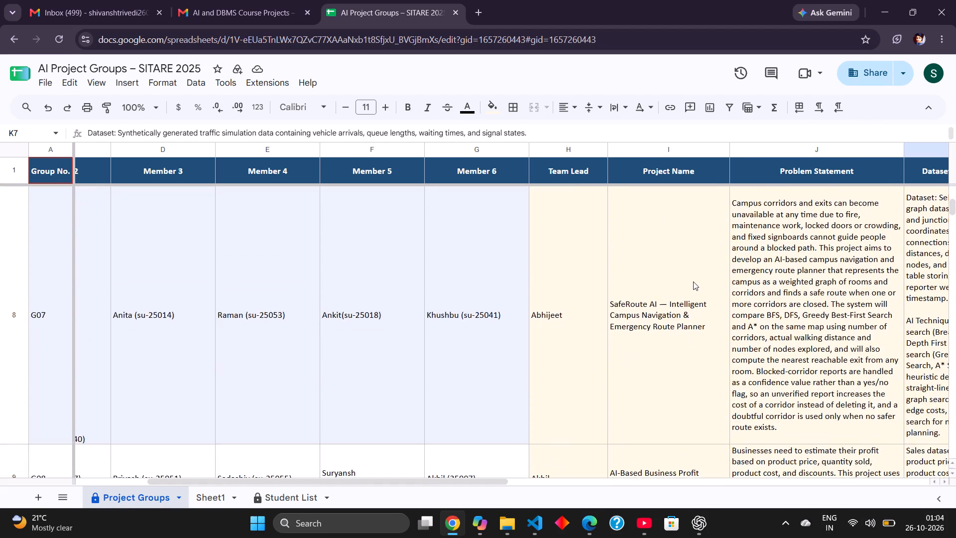
scroll(693, 281, "down", 3)
scroll(693, 281, "up", 1)
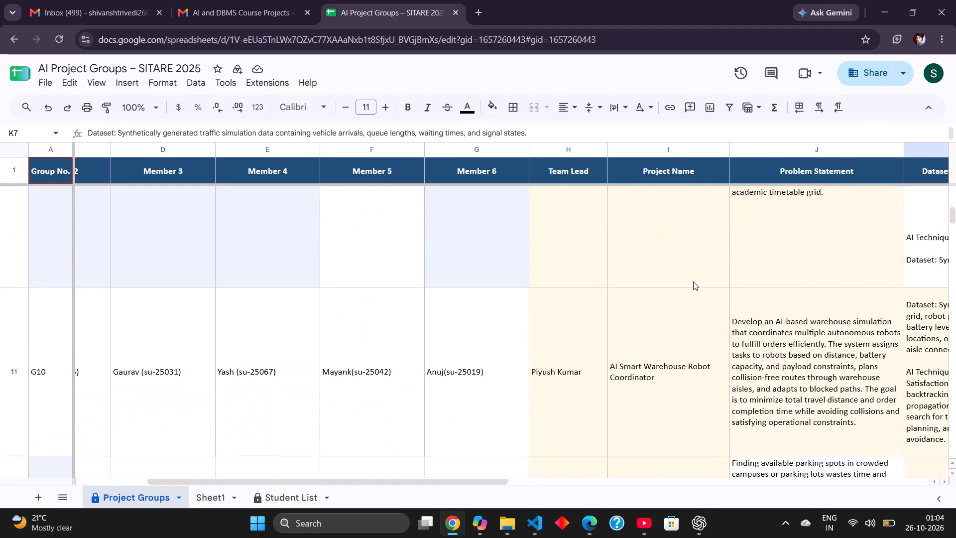
scroll(693, 281, "up", 2)
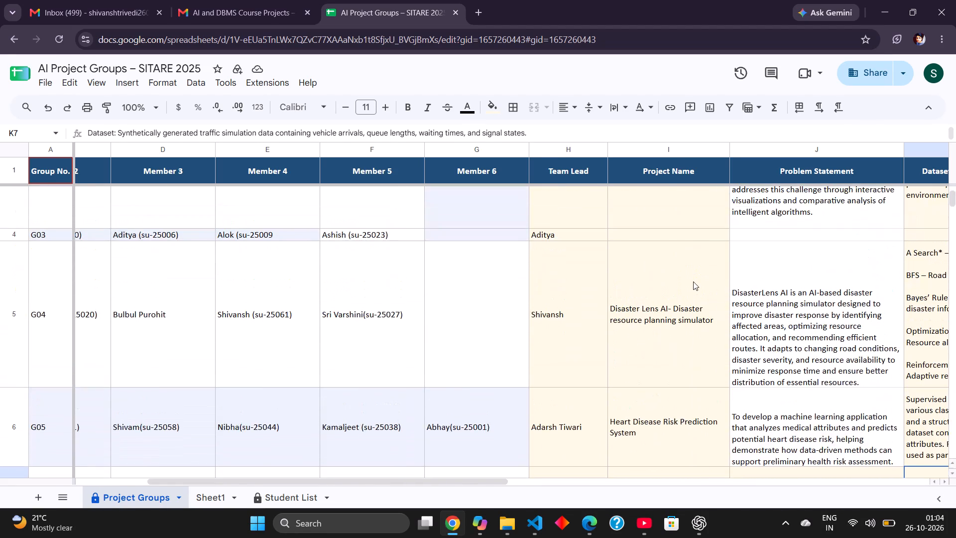
scroll(693, 281, "up", 2)
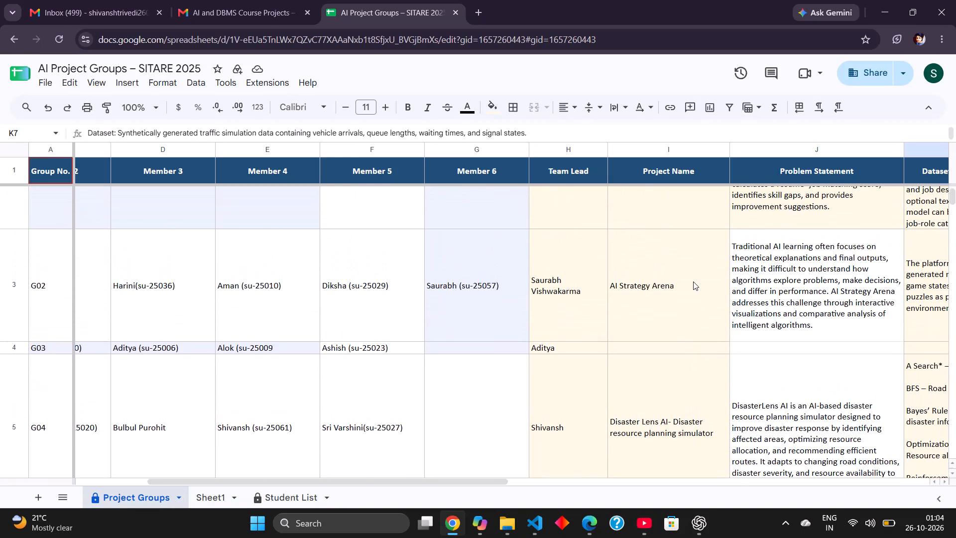
scroll(693, 281, "up", 1)
scroll(693, 281, "left", 1)
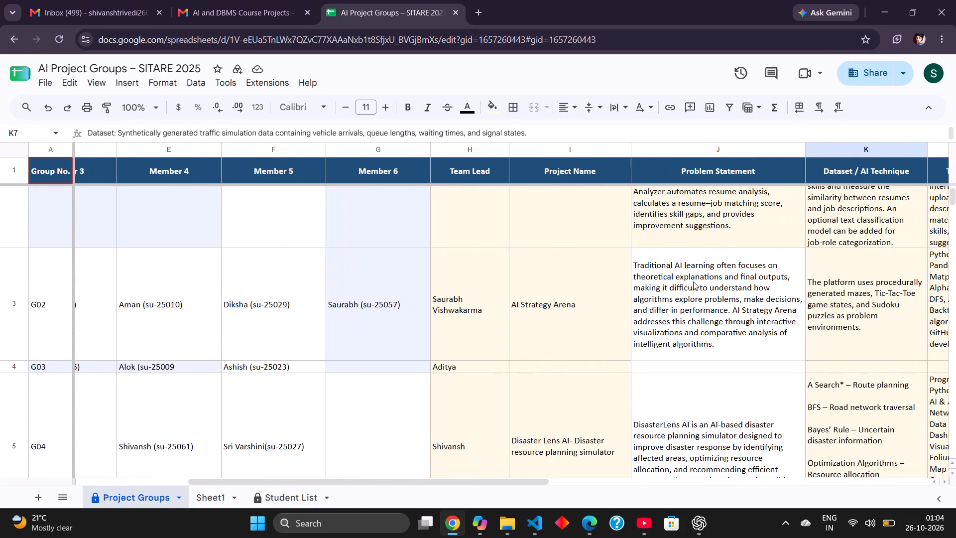
scroll(693, 281, "left", 1)
Fill G04's Problem Statement cell with the custom cream colour that matches the neighbouring project cells.
scroll(693, 281, "down", 1)
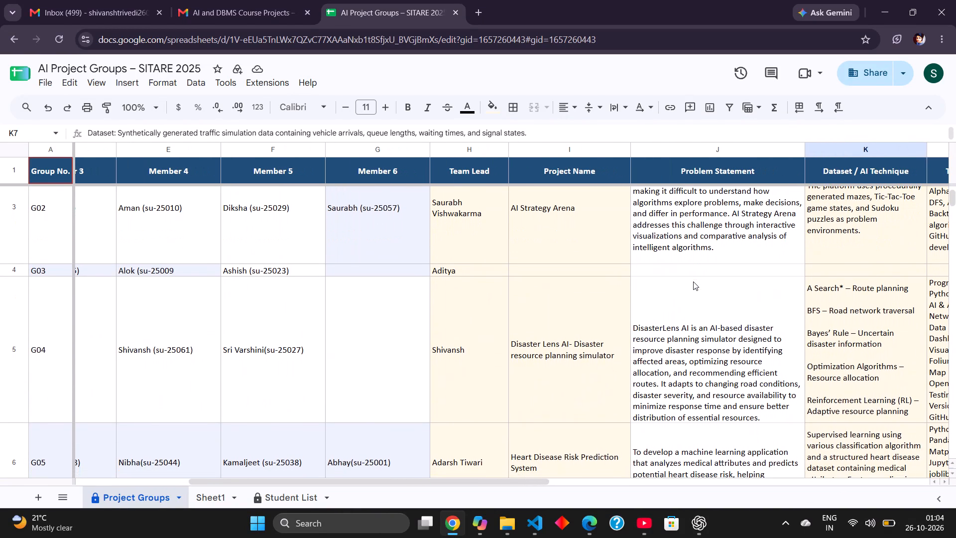
scroll(693, 281, "down", 1)
left_click(693, 292)
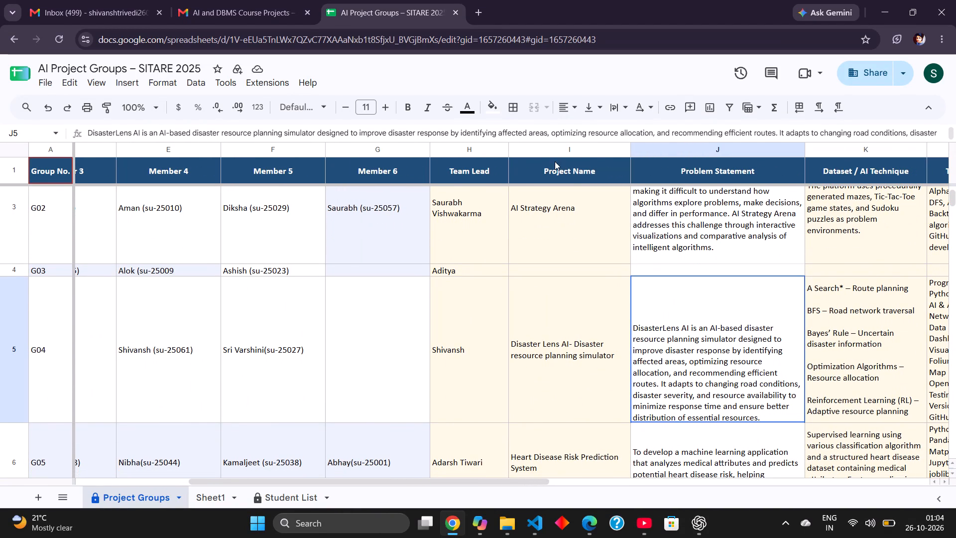
left_click(490, 103)
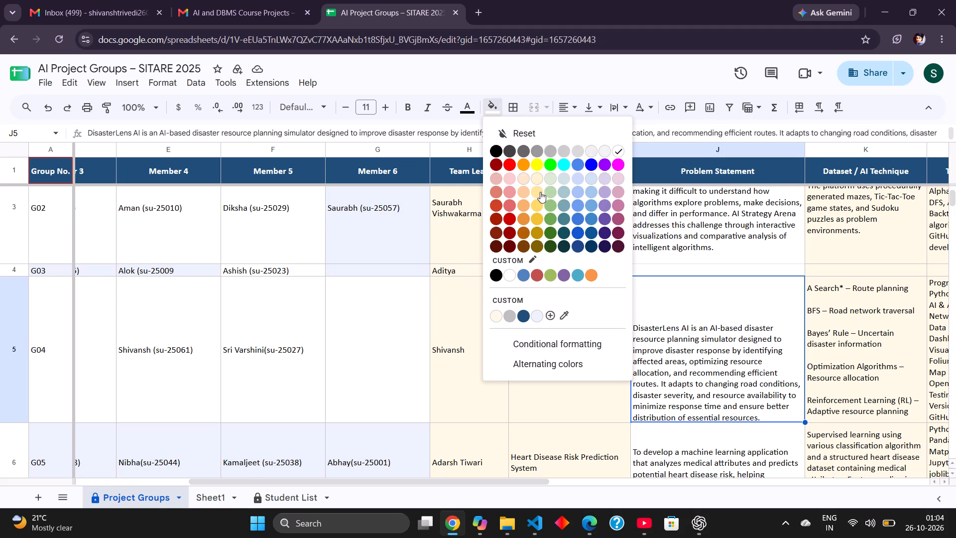
left_click(538, 193)
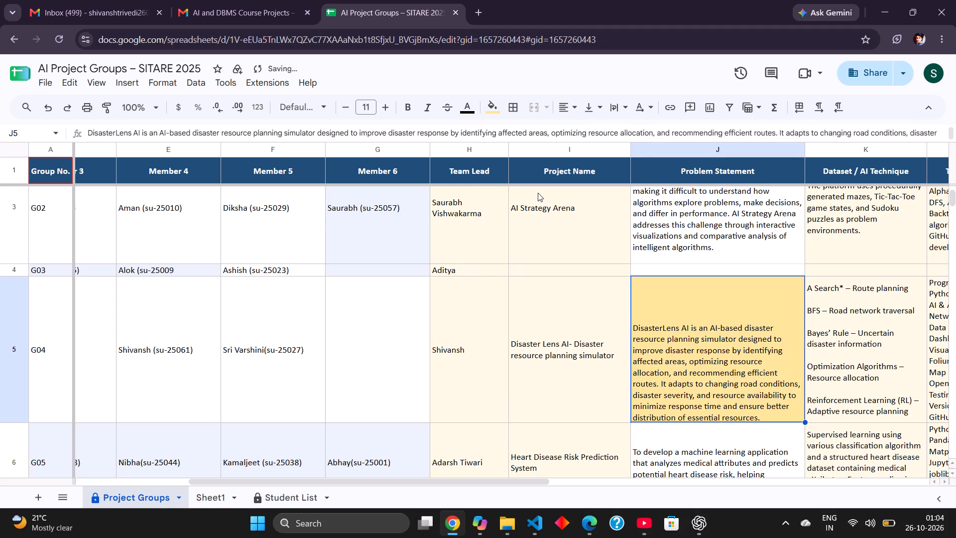
left_click(495, 111)
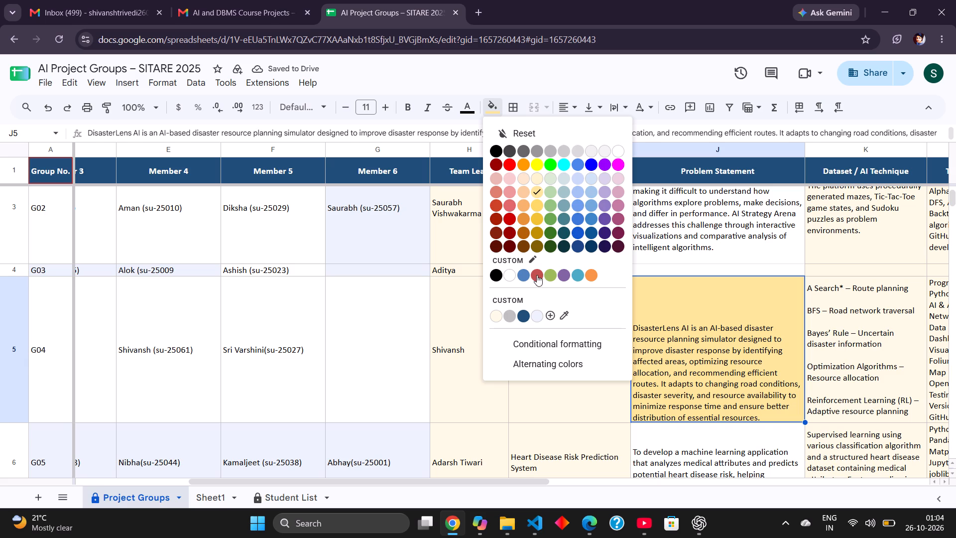
left_click(494, 320)
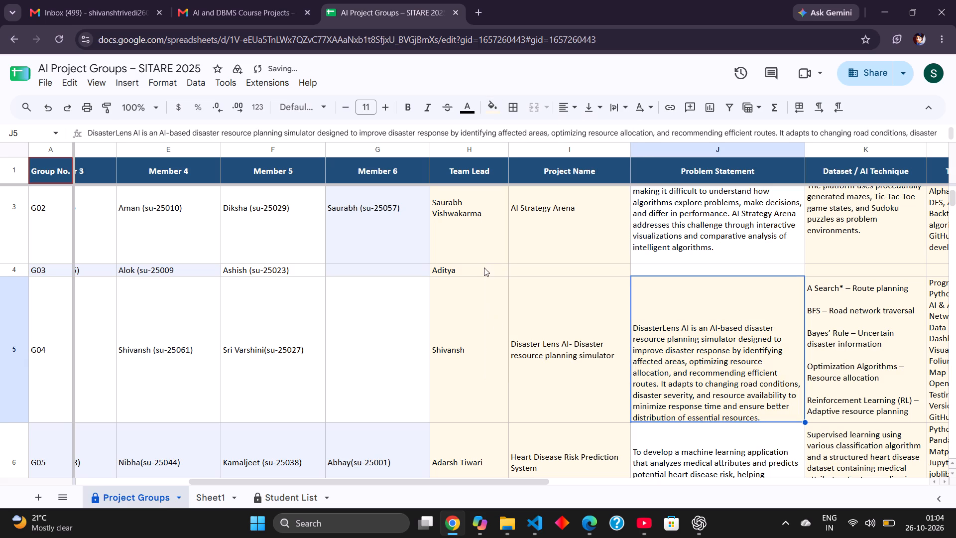
Compare the Problem Statement cells of G02 to G06 with the neighbouring project columns for consistent content and fill.
left_click(684, 253)
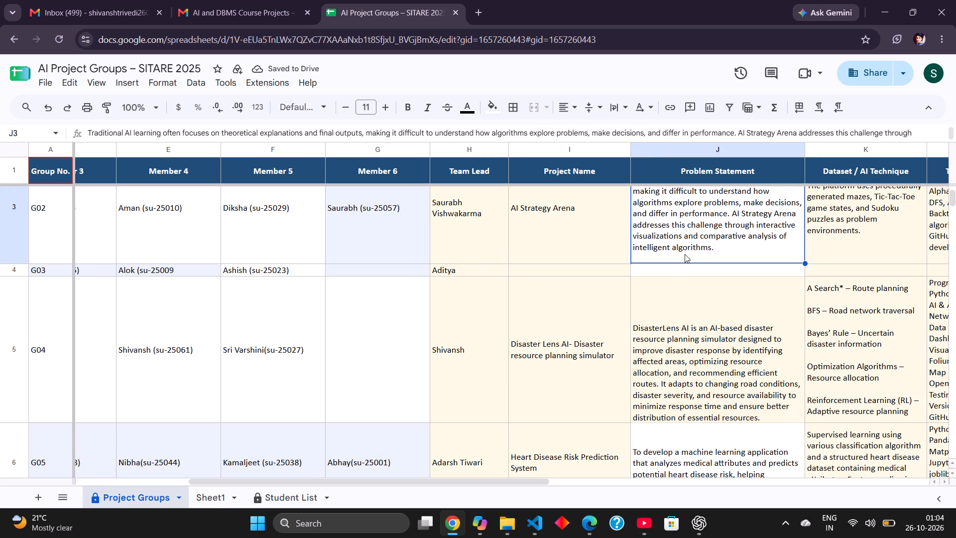
scroll(689, 271, "up", 1)
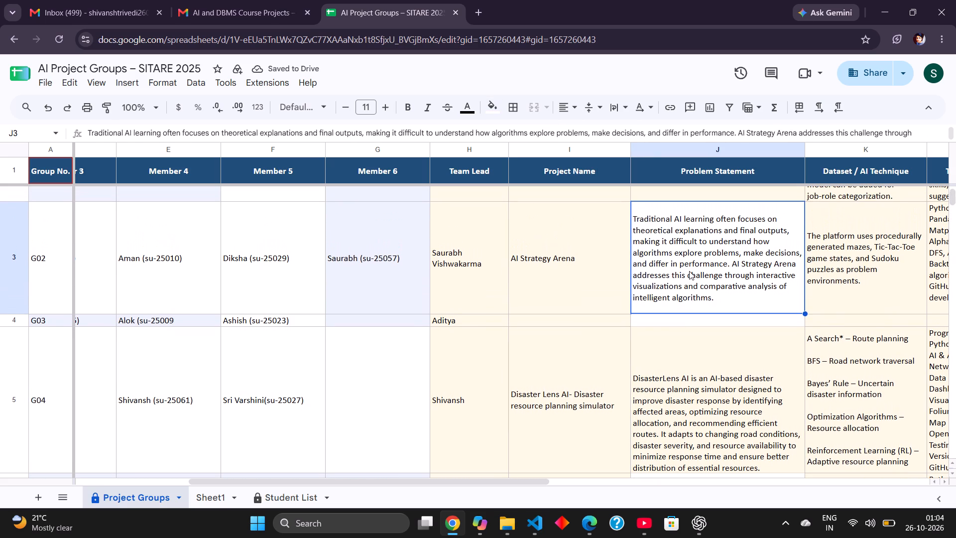
scroll(689, 271, "down", 3)
scroll(689, 271, "up", 1)
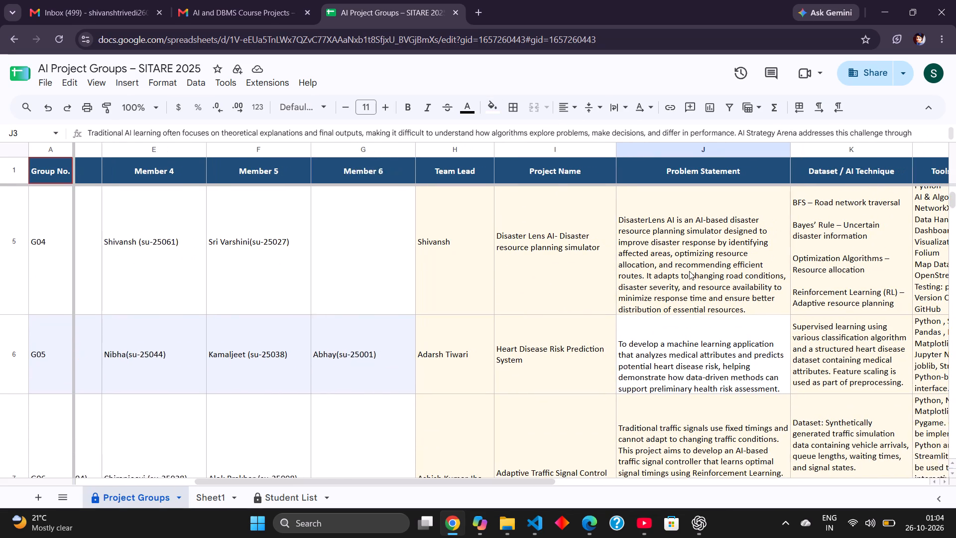
scroll(689, 271, "up", 1)
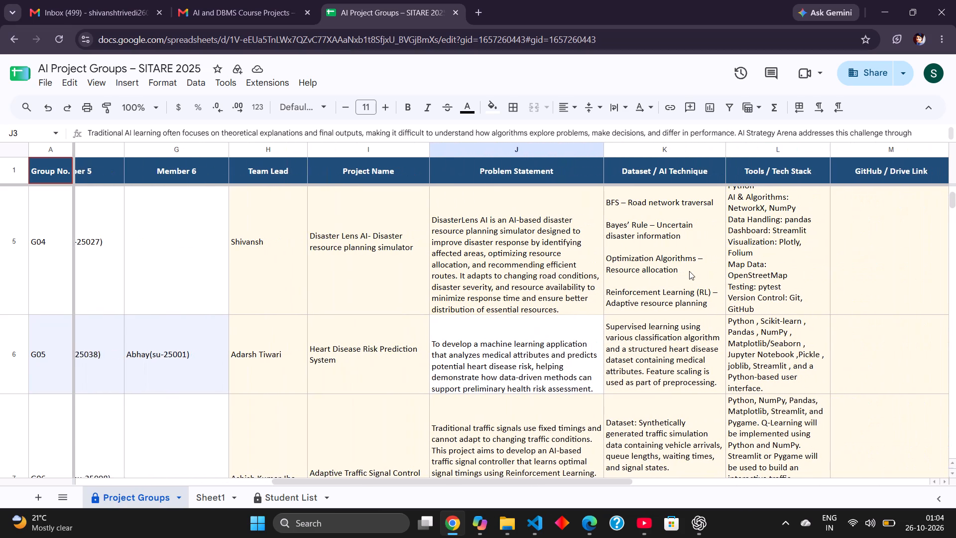
scroll(689, 271, "up", 1)
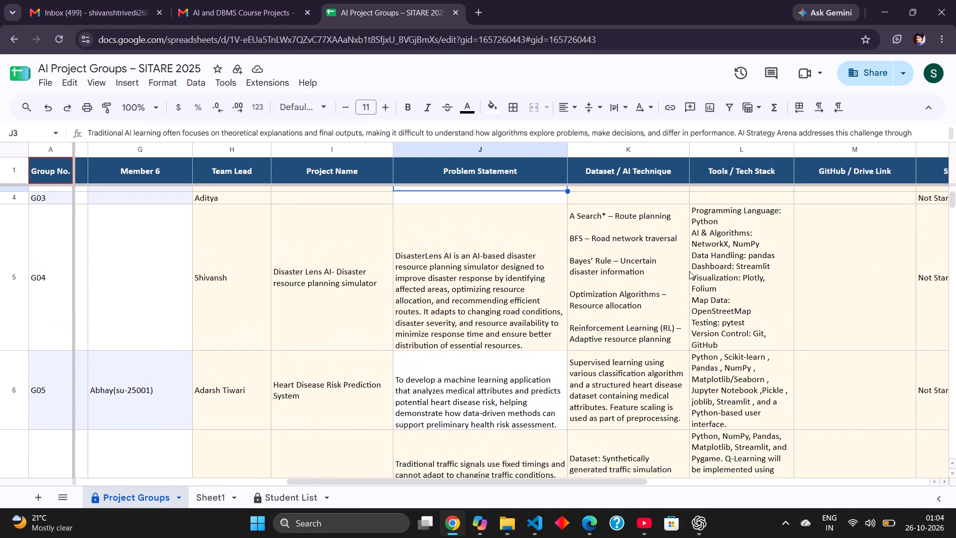
scroll(689, 271, "up", 1)
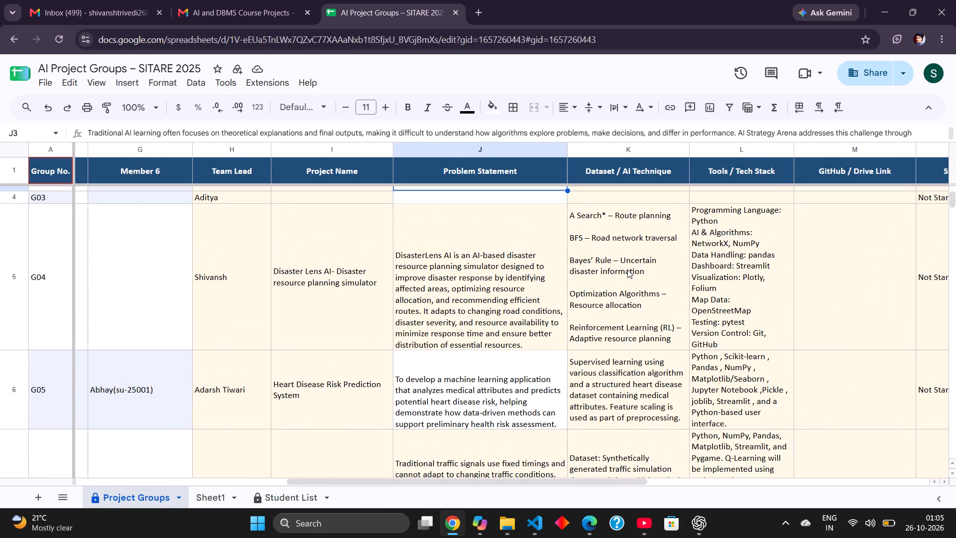
scroll(627, 269, "down", 2)
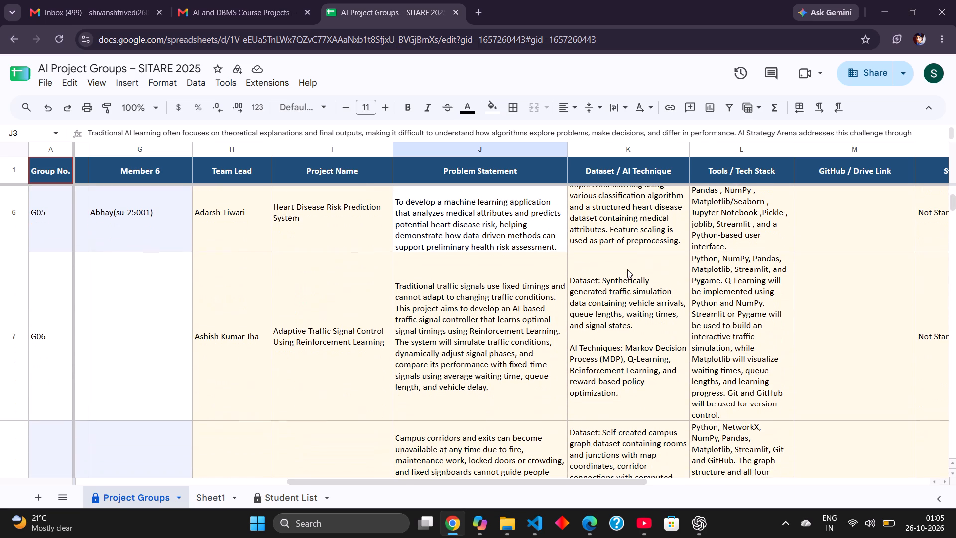
scroll(627, 269, "down", 3)
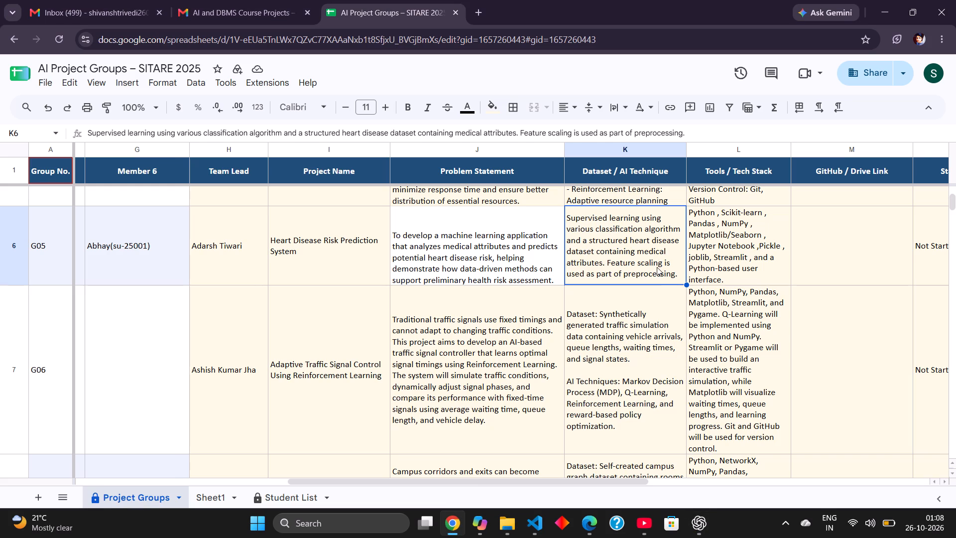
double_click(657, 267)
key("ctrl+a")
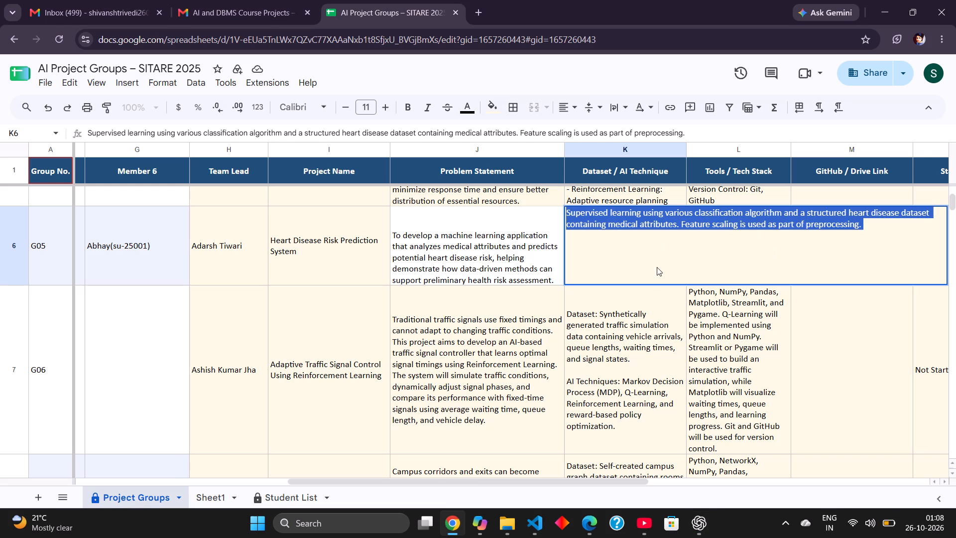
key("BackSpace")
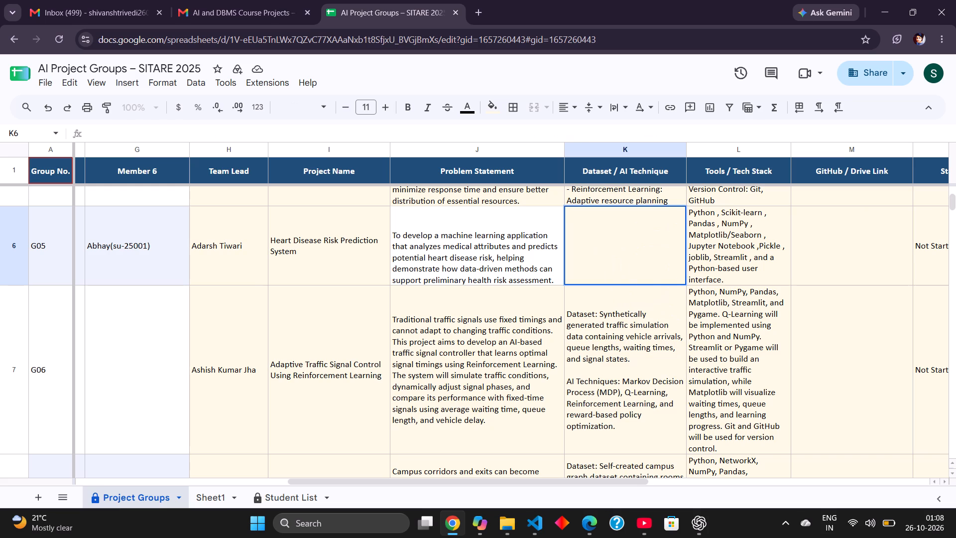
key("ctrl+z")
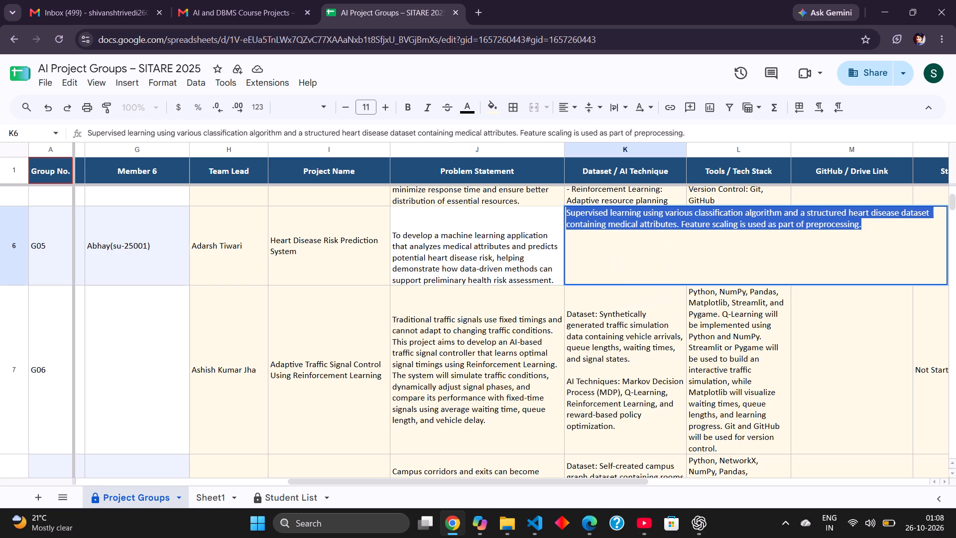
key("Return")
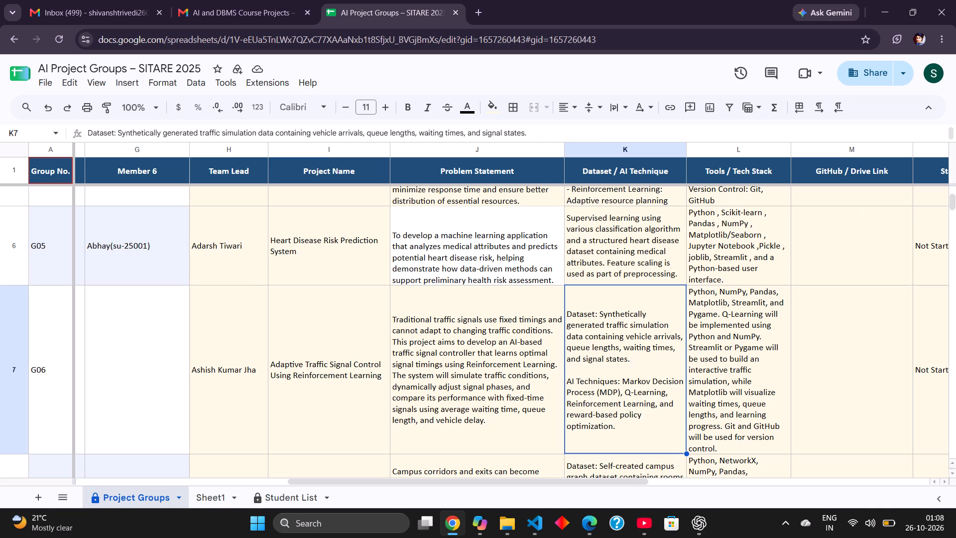
Replace all text in G04's Dataset / AI Technique cell with the copied Dataset and AI Techniques paragraphs.
scroll(657, 267, "up", 2)
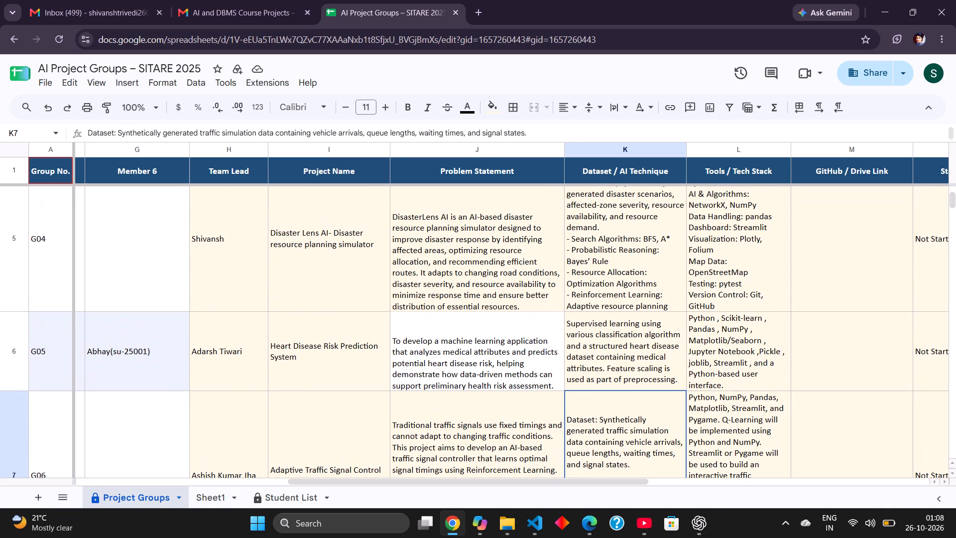
scroll(657, 267, "up", 2)
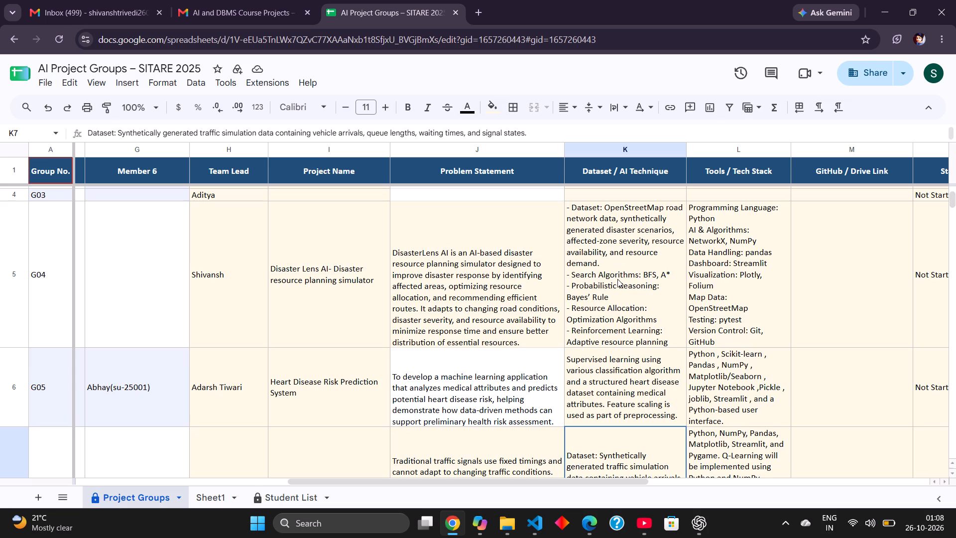
double_click(617, 279)
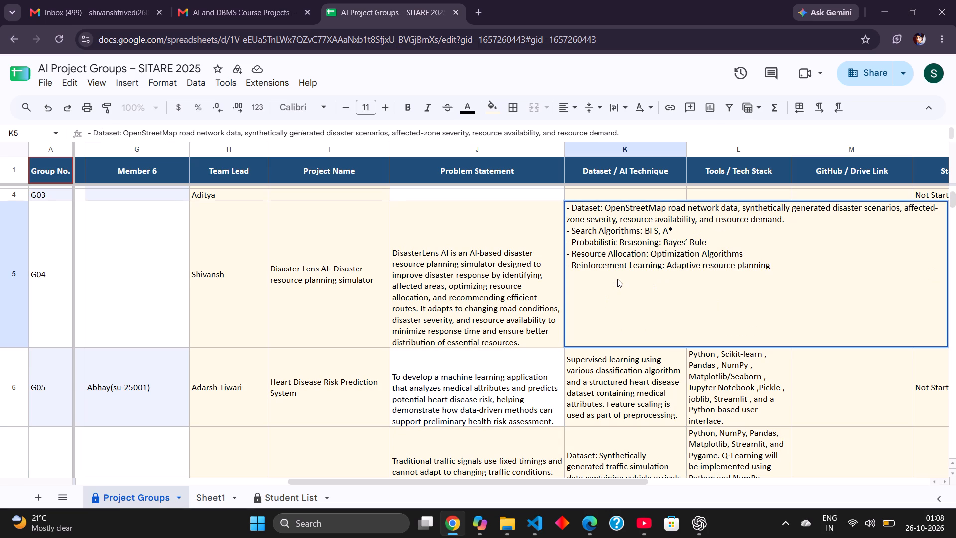
key("ctrl+a")
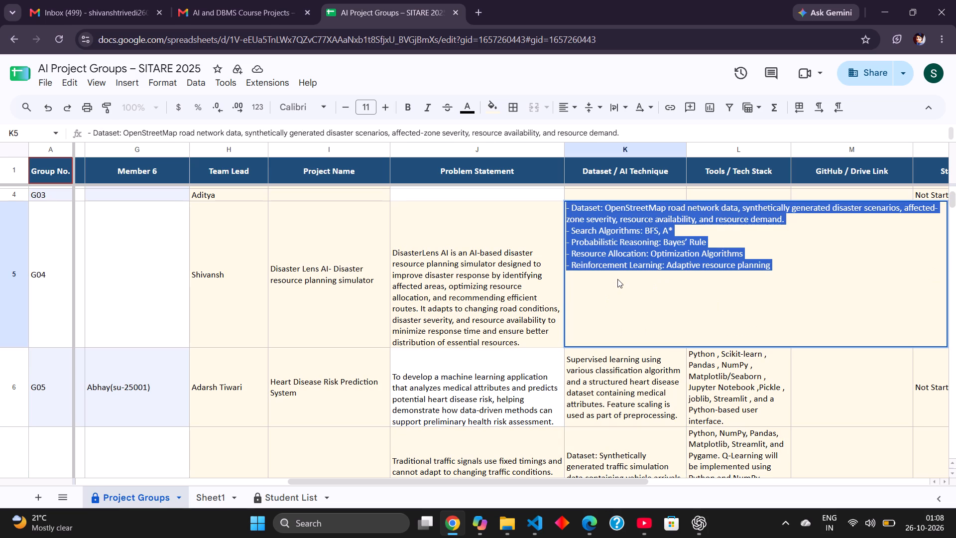
key("BackSpace")
key("ctrl+v")
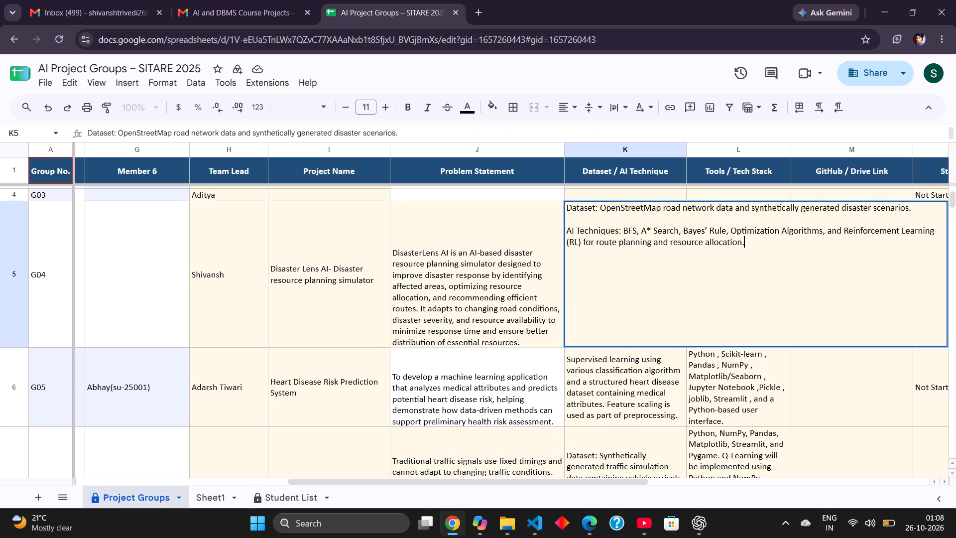
key("Return")
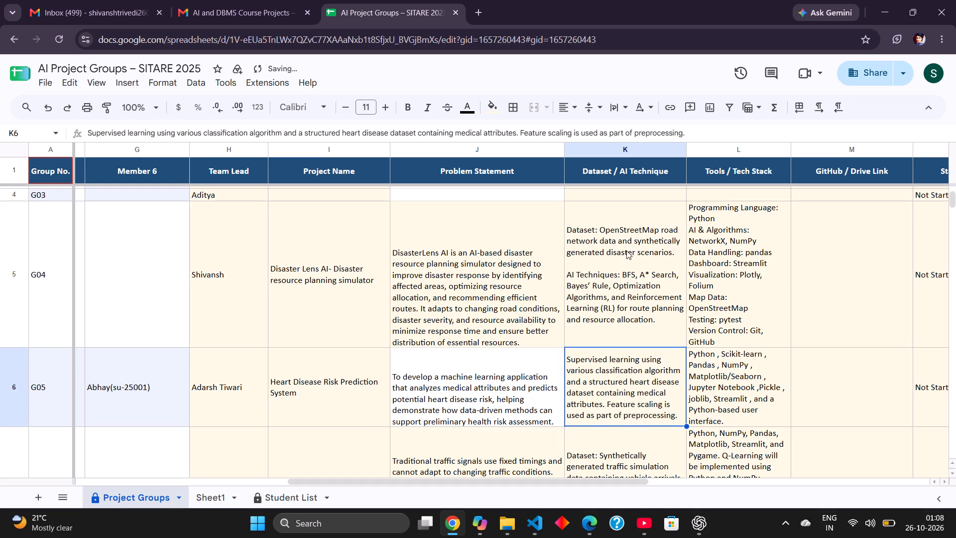
Review G04's row against the neighbouring groups, from the member columns through the project details to status and due dates.
scroll(627, 252, "up", 1)
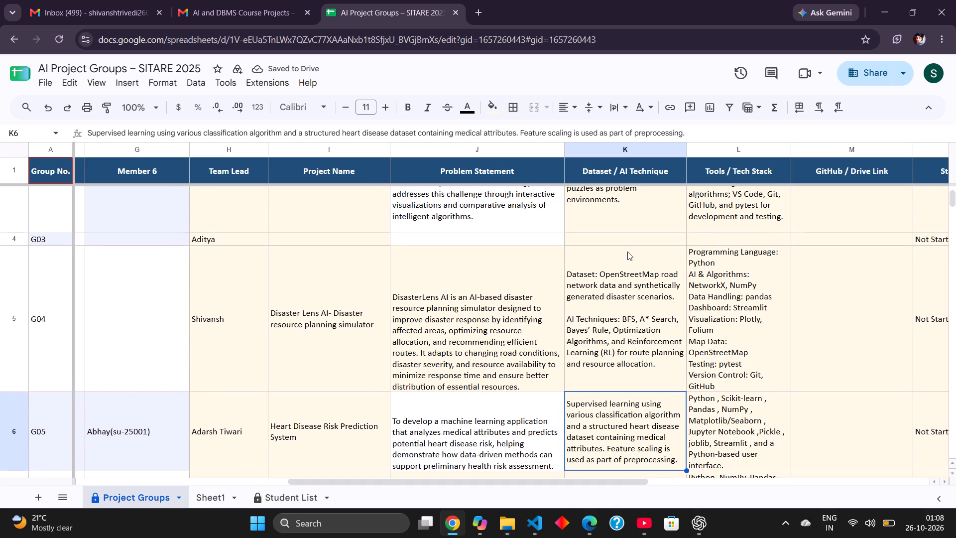
scroll(627, 252, "up", 2)
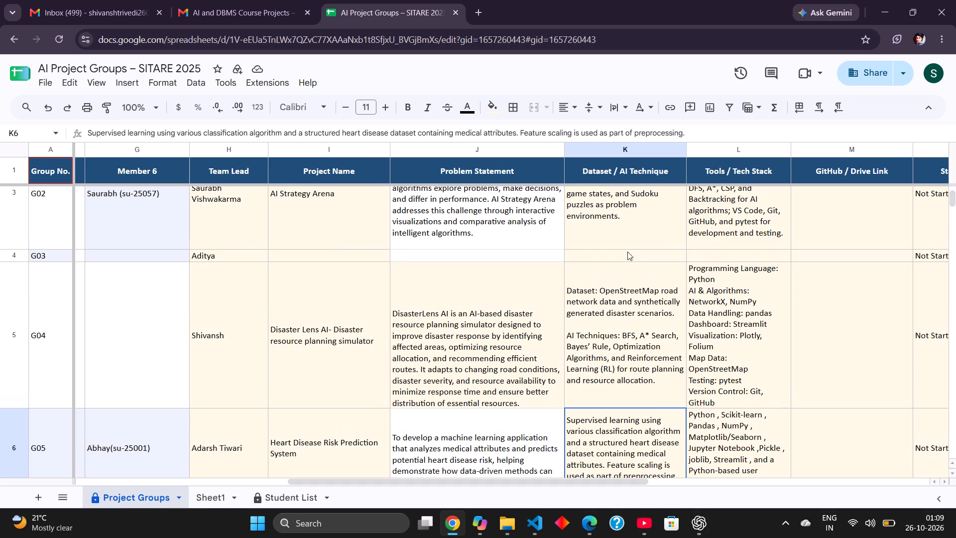
scroll(717, 297, "left", 2)
scroll(717, 297, "right", 1)
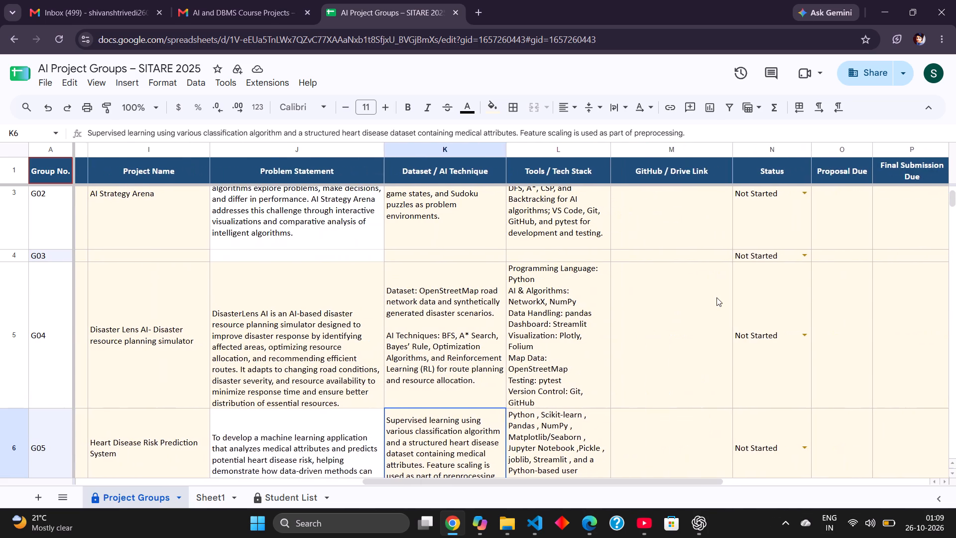
scroll(717, 297, "right", 5)
scroll(717, 297, "left", 1)
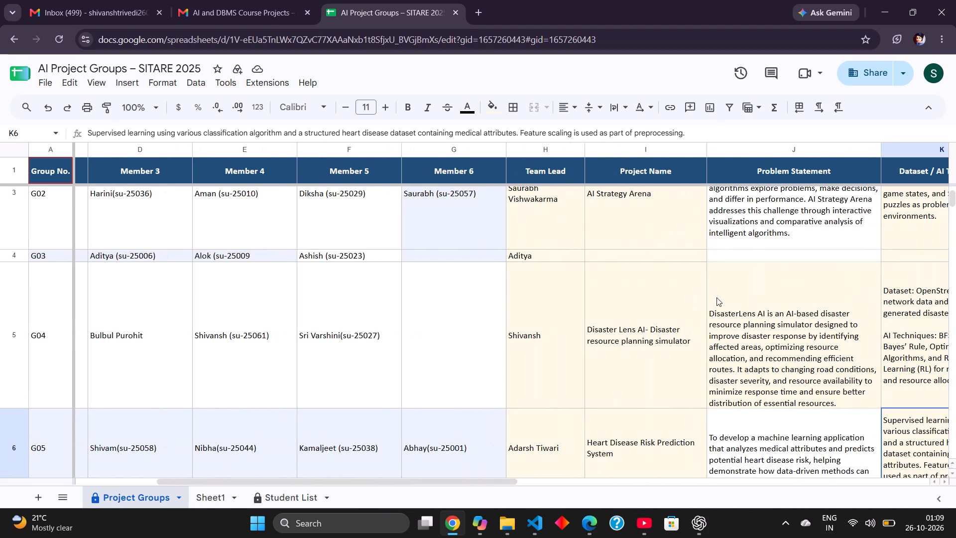
scroll(717, 297, "left", 1)
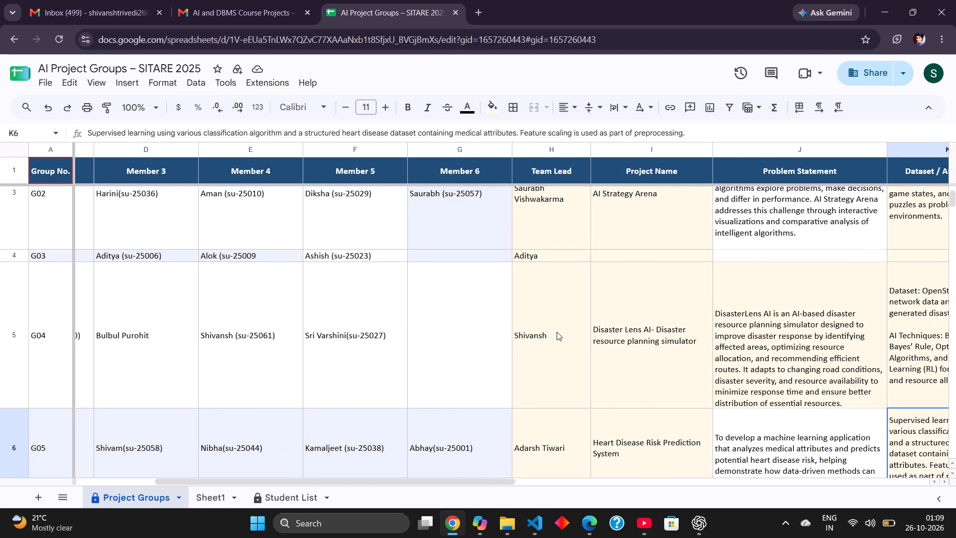
scroll(557, 332, "up", 1)
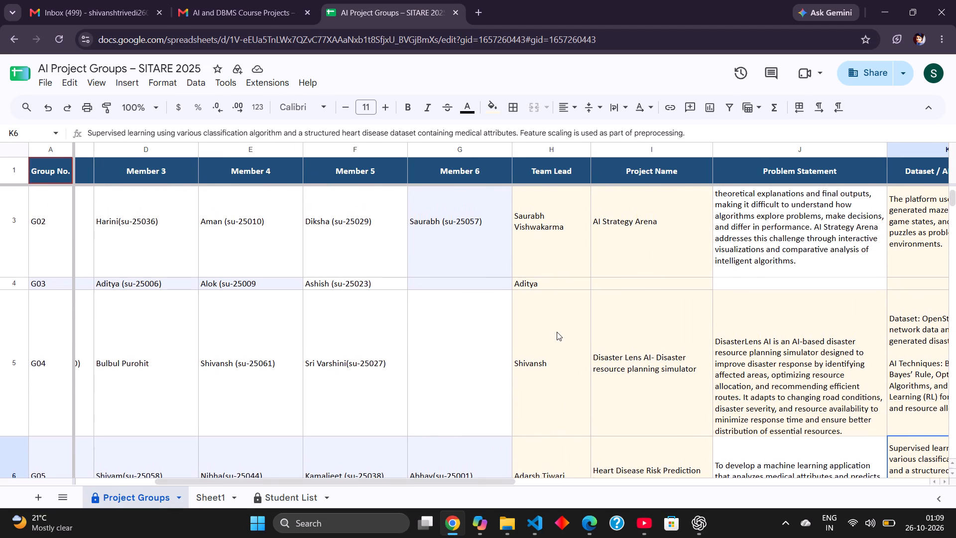
scroll(557, 332, "up", 1)
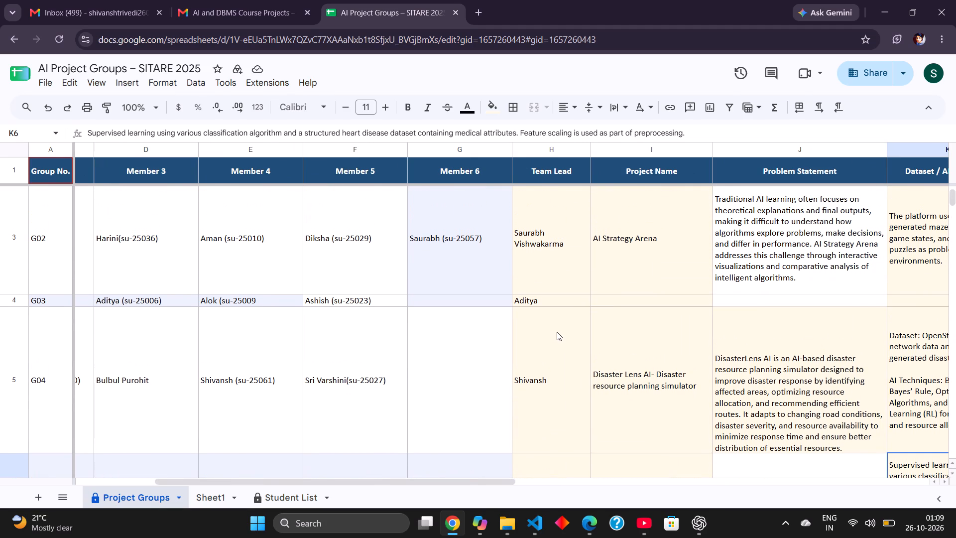
scroll(557, 332, "up", 1)
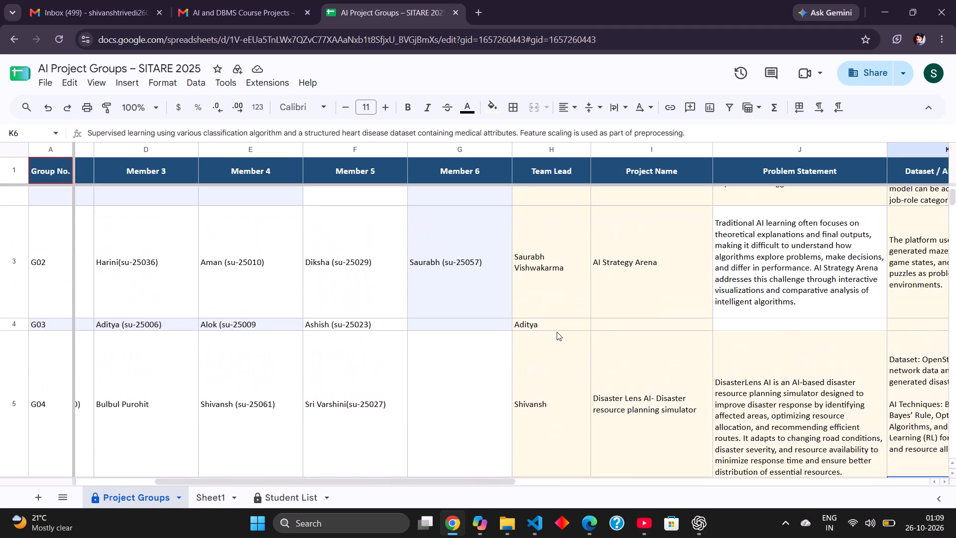
Append the surname to the team lead's first name in G04's Team Lead cell.
double_click(558, 377)
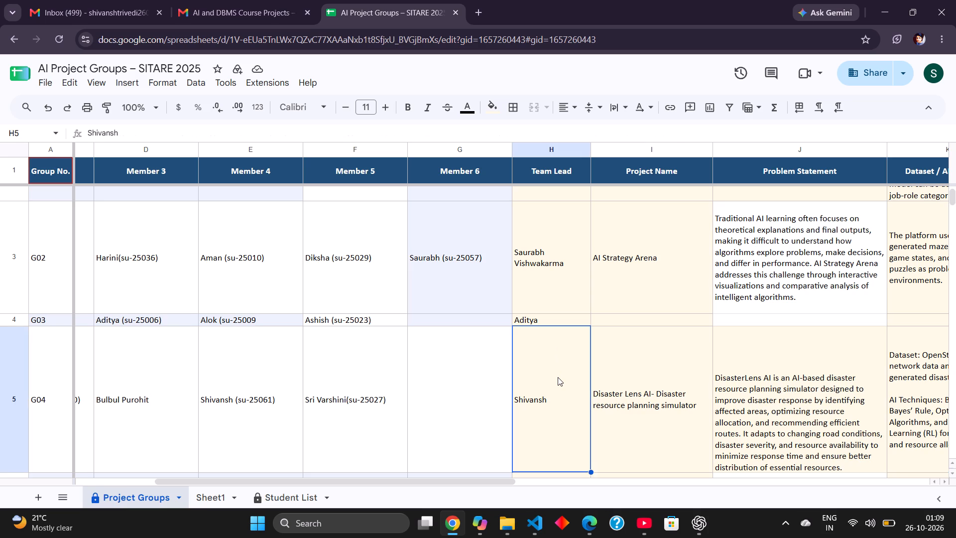
key("space")
key("t")
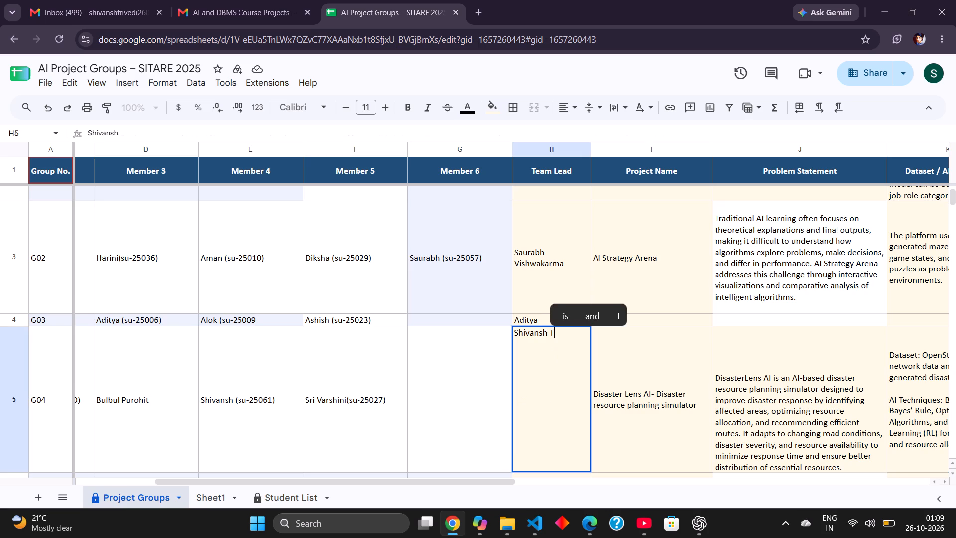
type("rivedi")
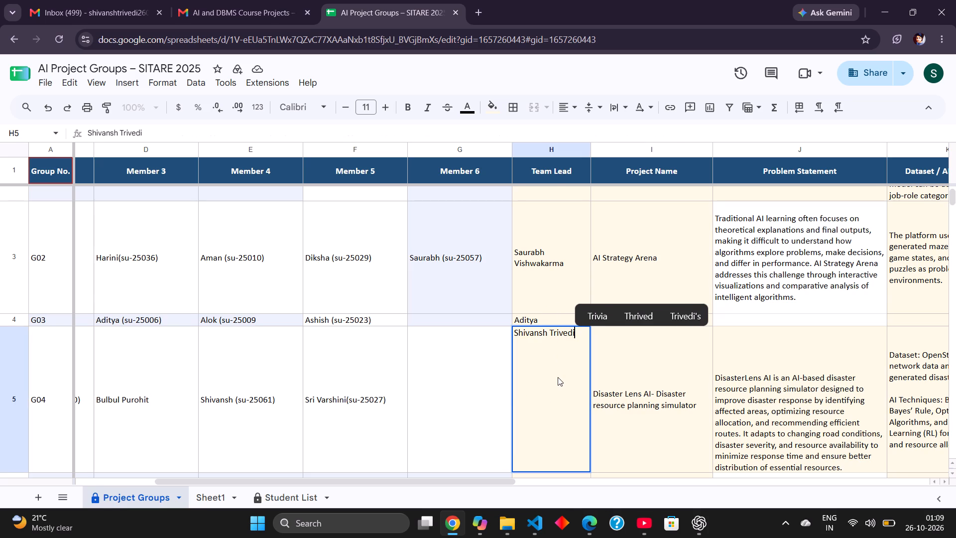
key("Return")
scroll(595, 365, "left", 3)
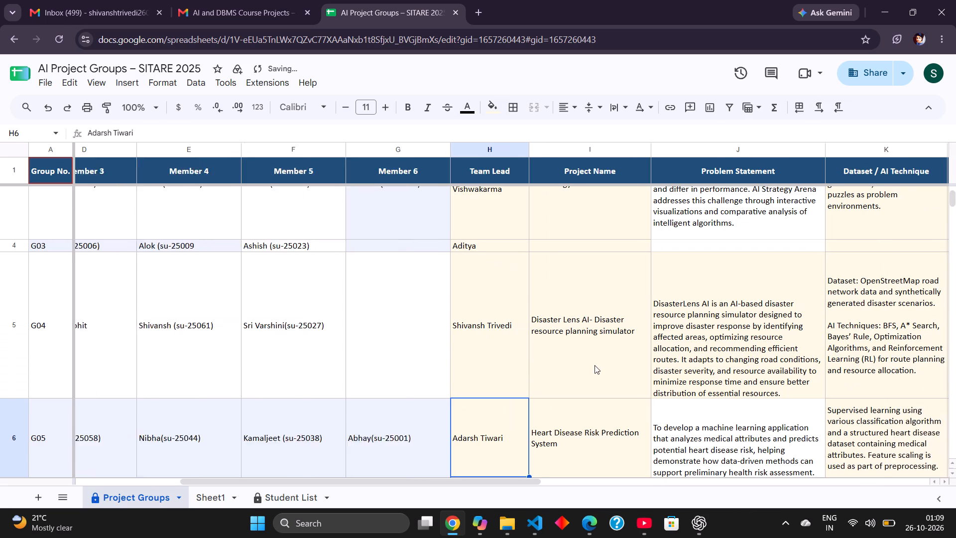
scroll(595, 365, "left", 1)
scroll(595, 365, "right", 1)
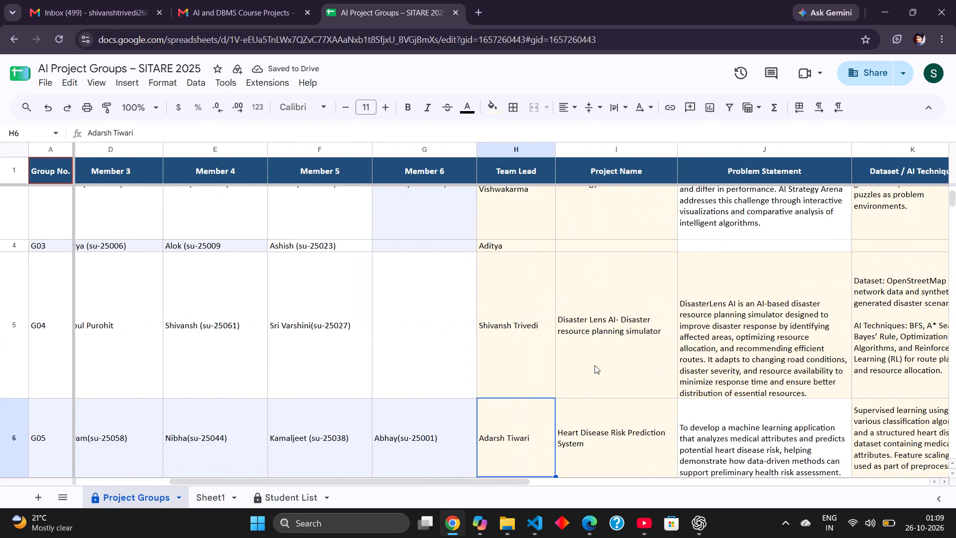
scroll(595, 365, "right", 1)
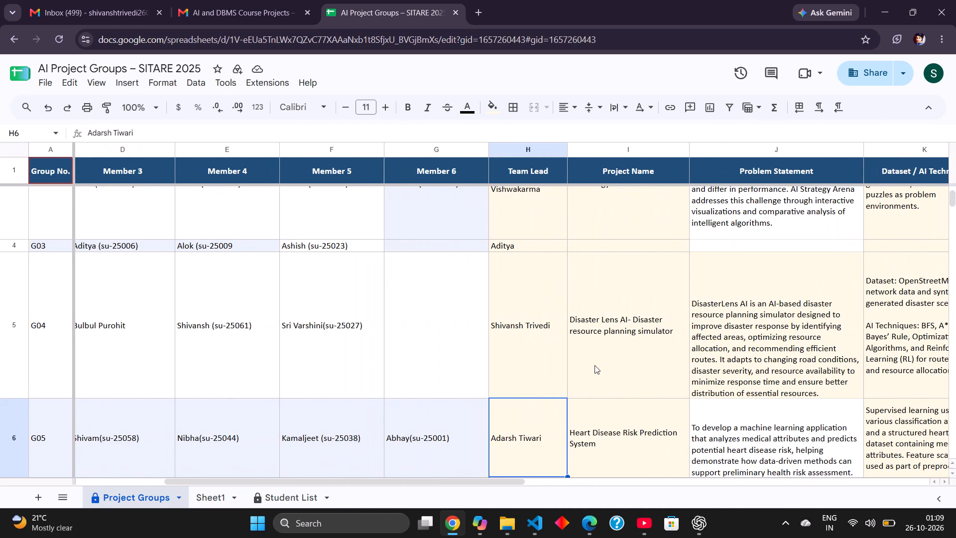